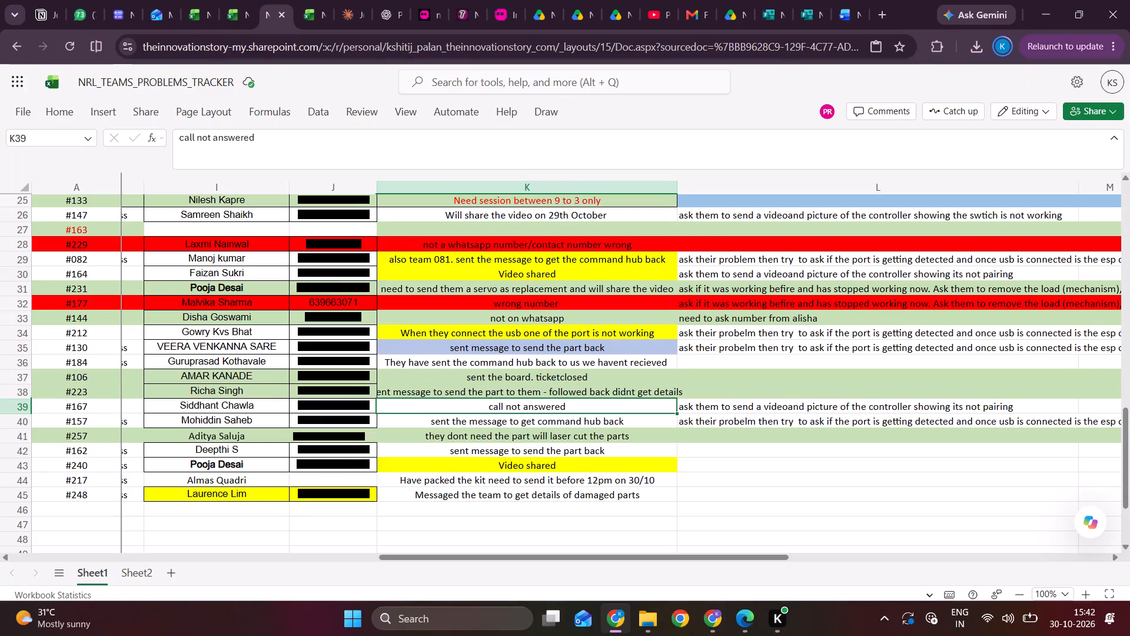
Set the status of team #217 in column H to Closed.
scroll(269, 453, right, 1)
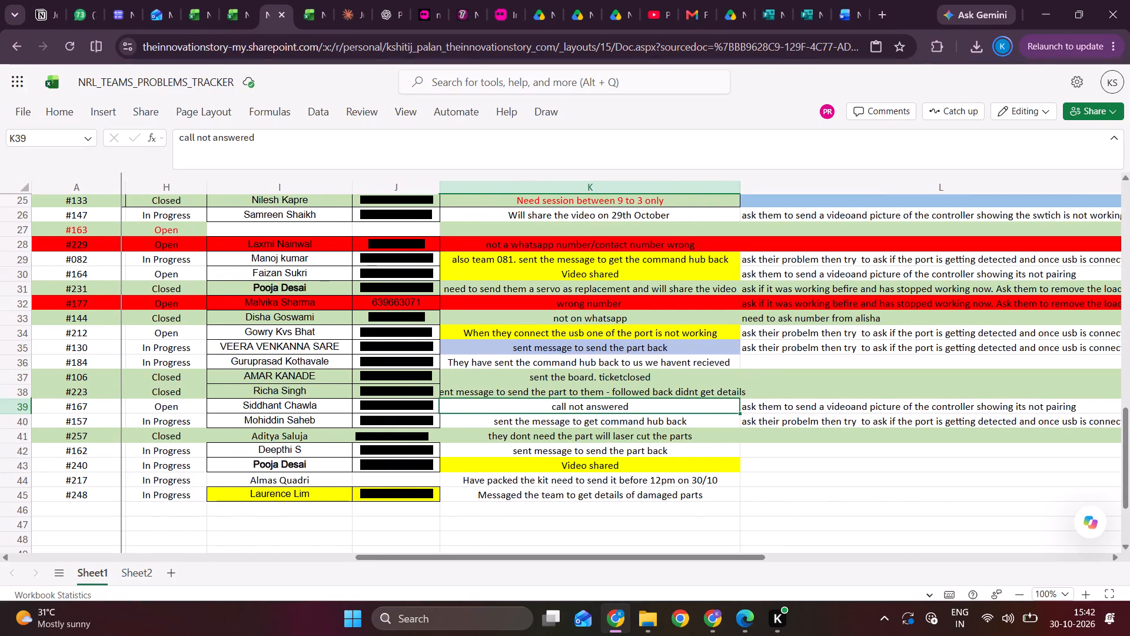
click(192, 477)
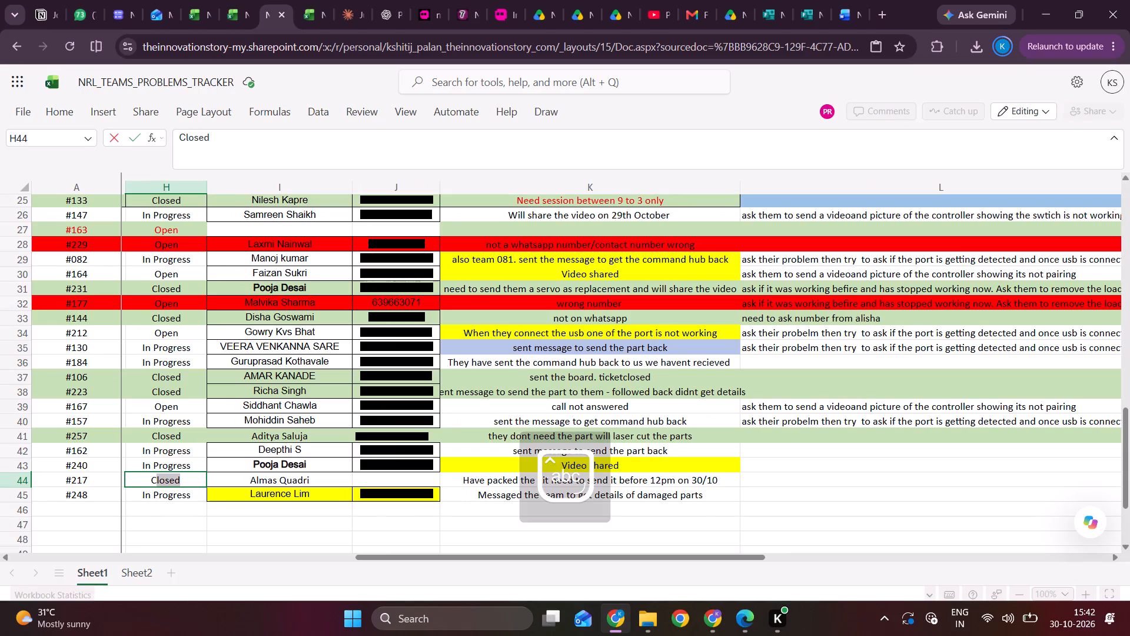
key(semicolon)
key(BackSpace)
key(l)
key(Return)
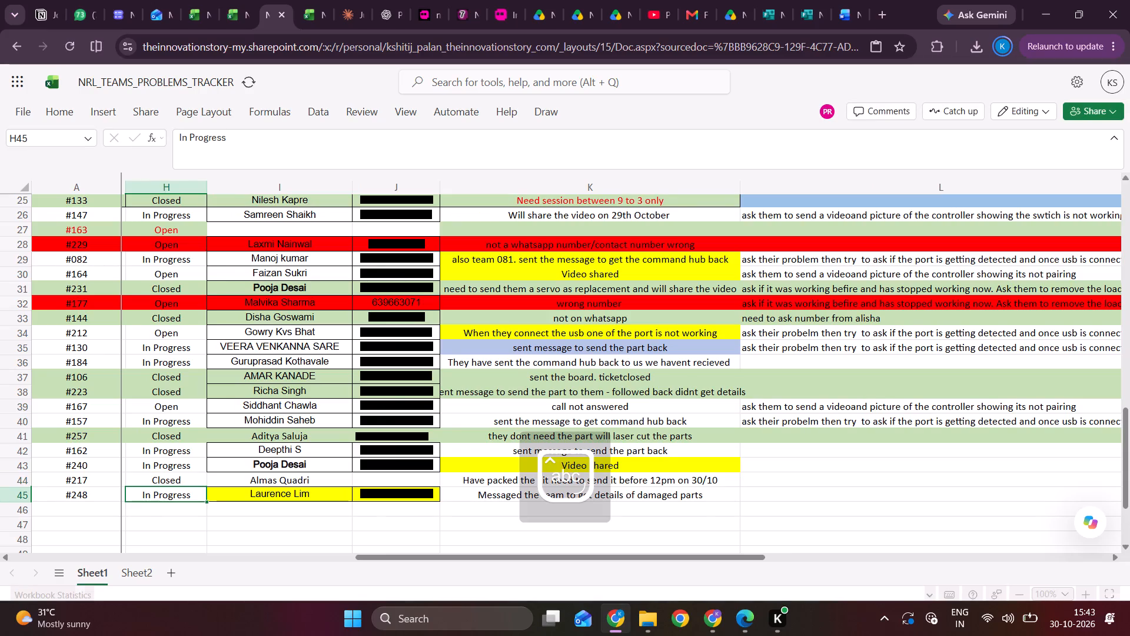
Fill the entire row of team #217 with Green, Accent 6, Lighter 60%.
click(11, 476)
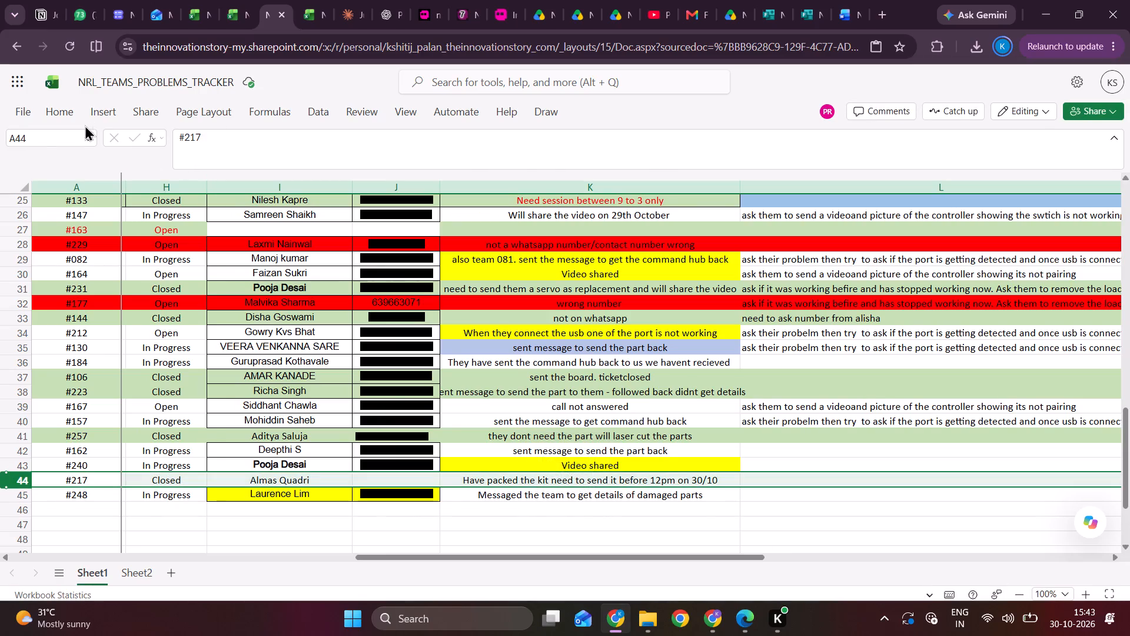
click(275, 167)
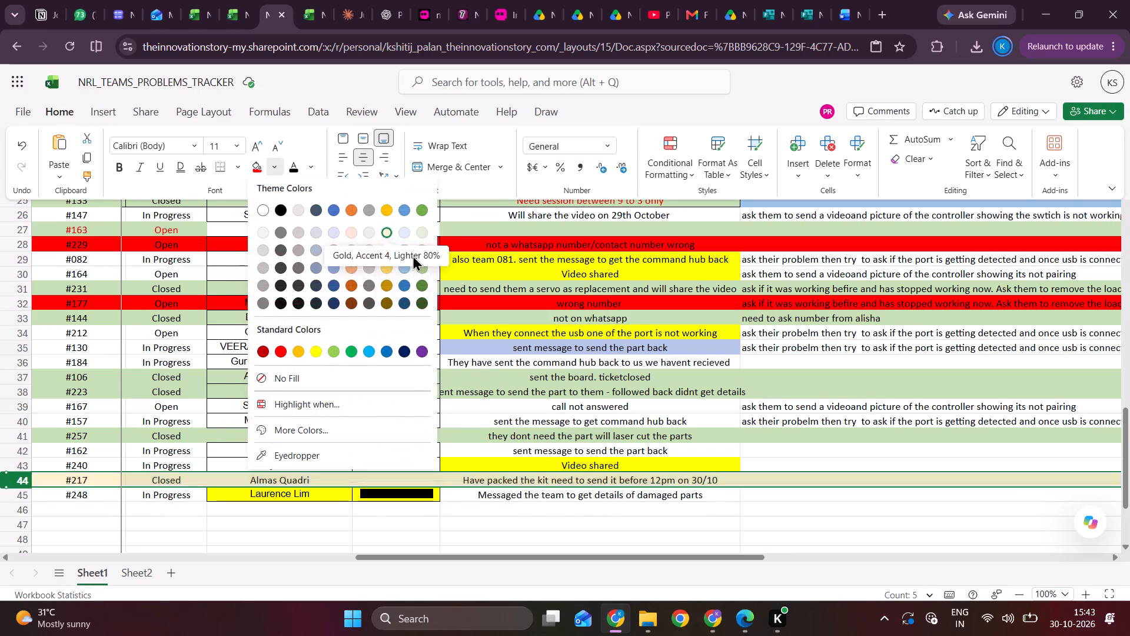
click(423, 255)
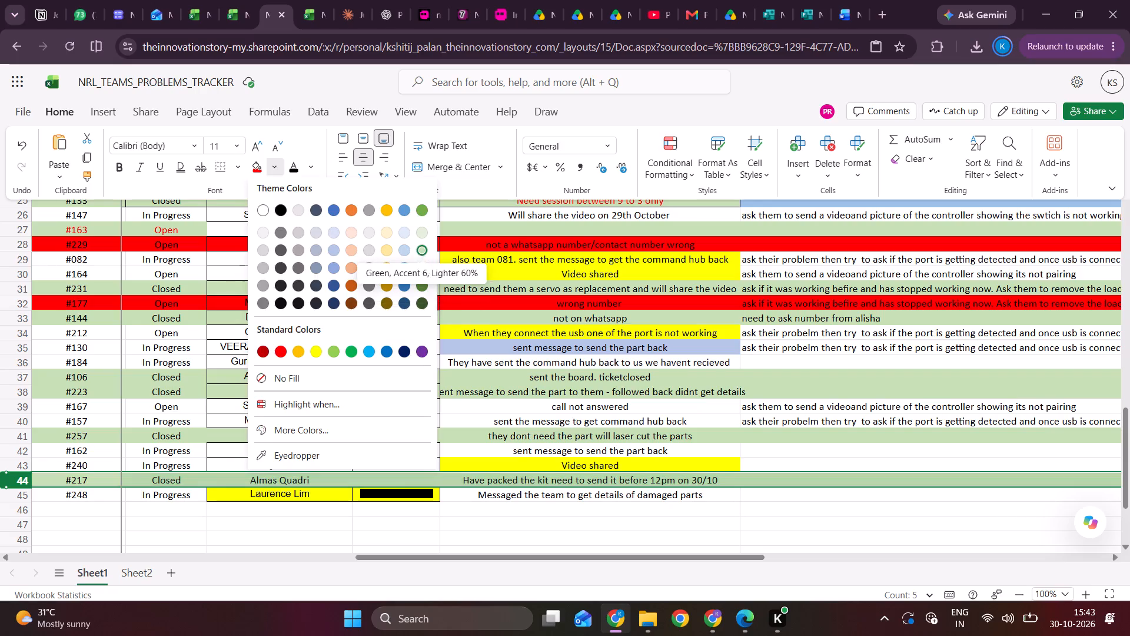
click(437, 473)
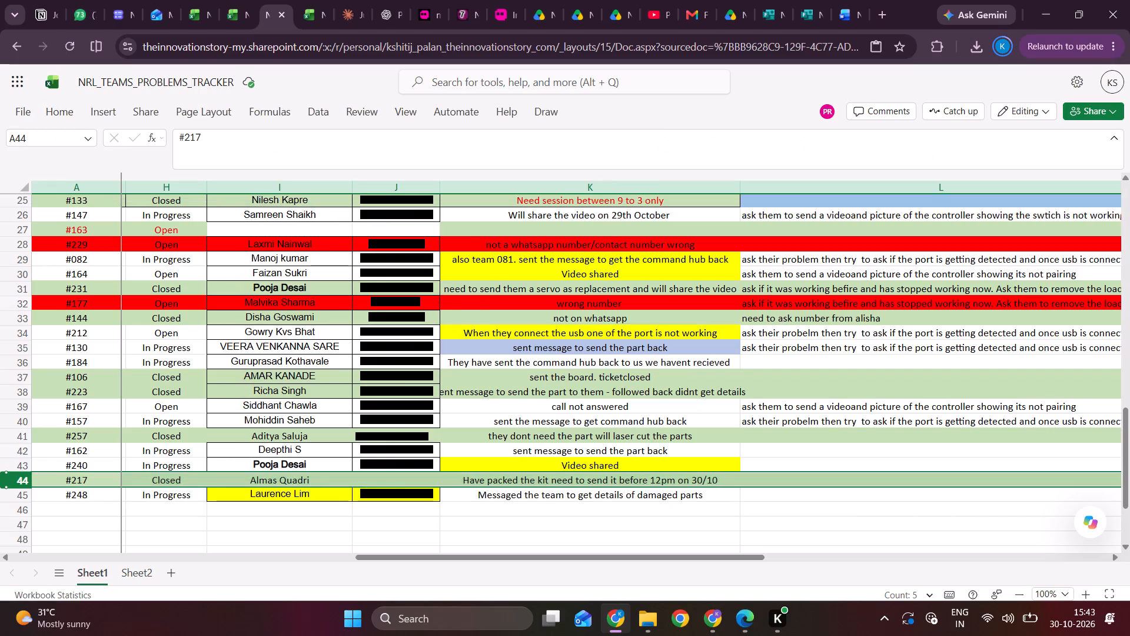
Replace the column K remark for team #217 with "sent the part to them".
click(506, 482)
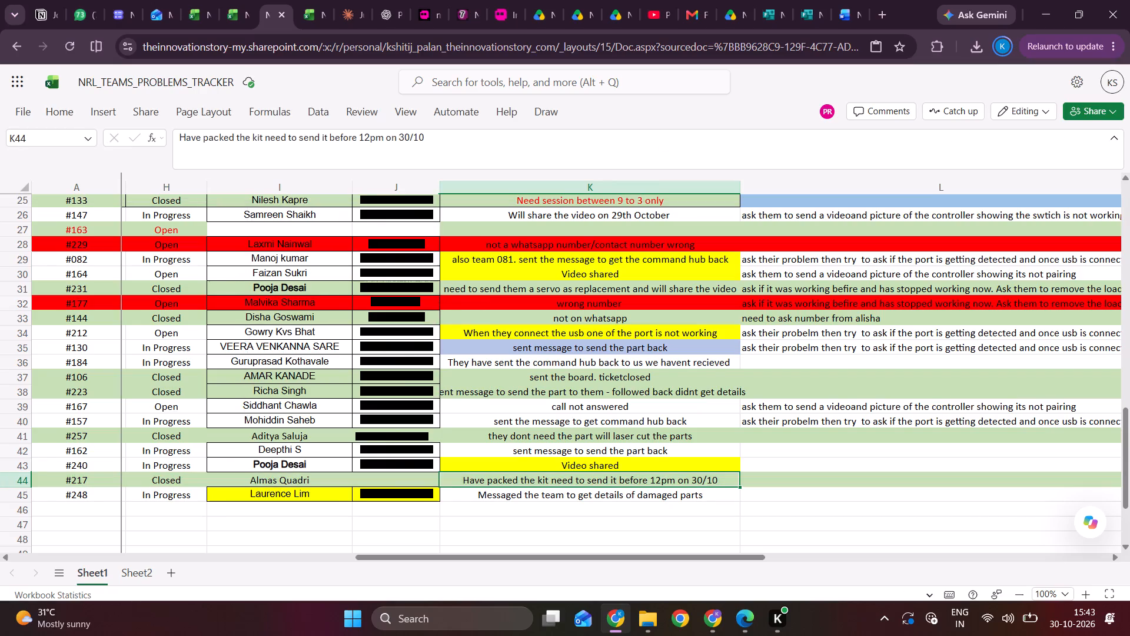
text(sent)
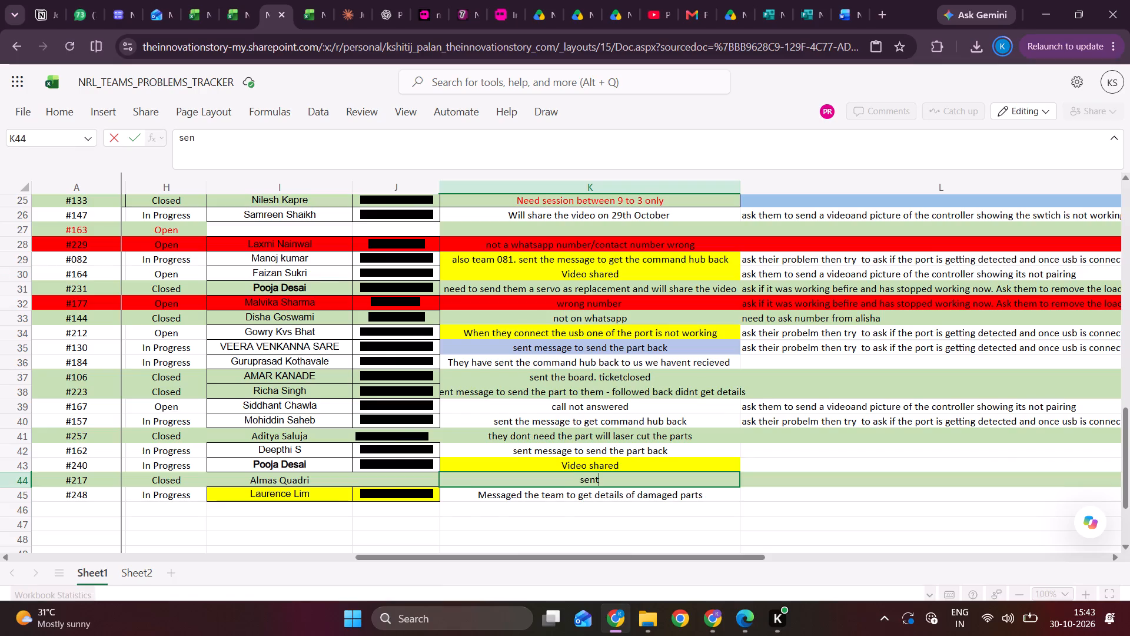
key(space)
text(th)
key(BackSpace)
key(BackSpace)
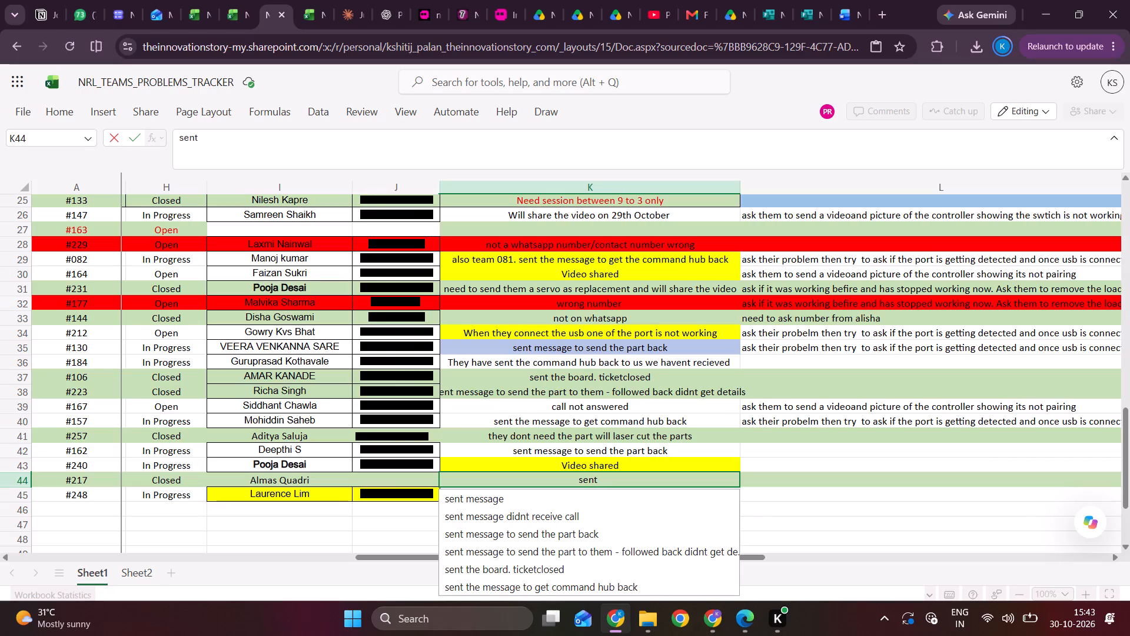
text(the par)
key(space)
key(BackSpace)
text(t to them)
click(497, 503)
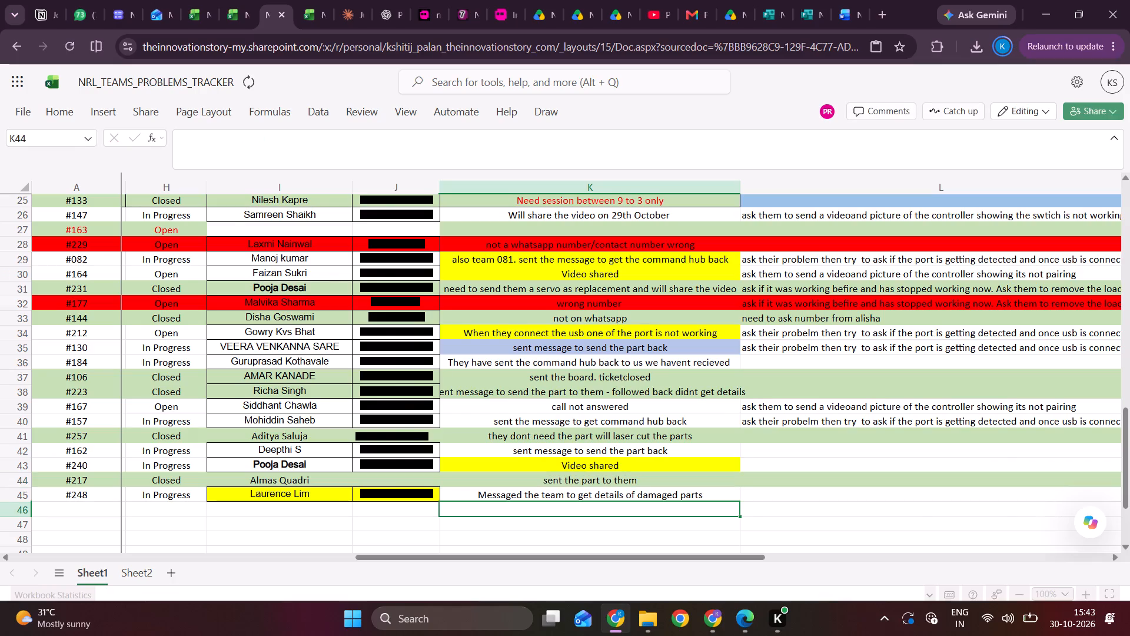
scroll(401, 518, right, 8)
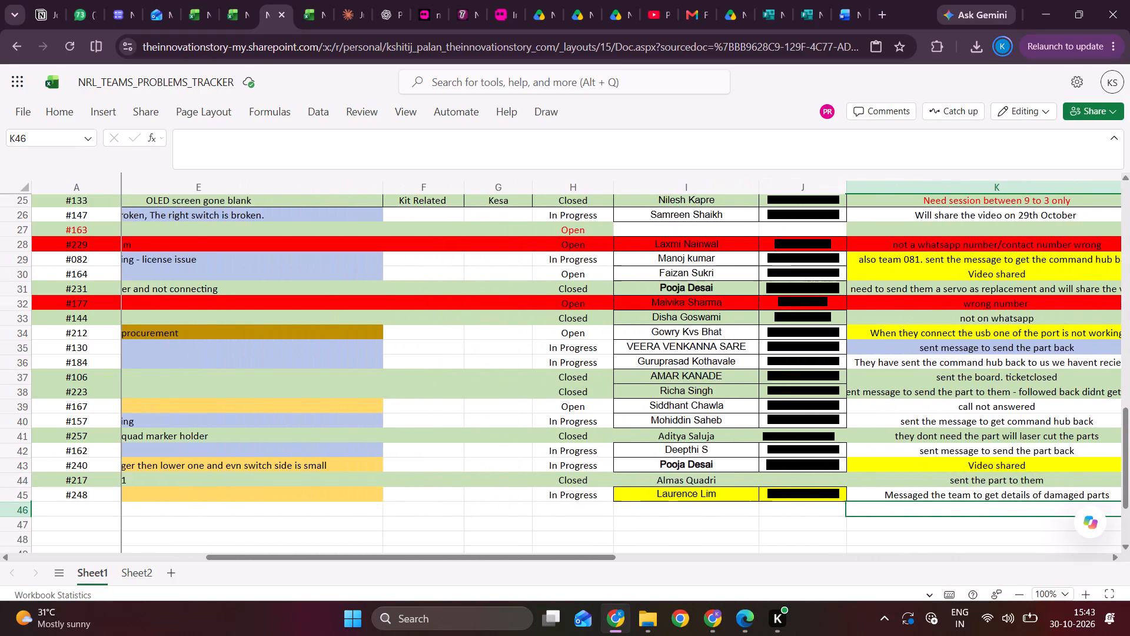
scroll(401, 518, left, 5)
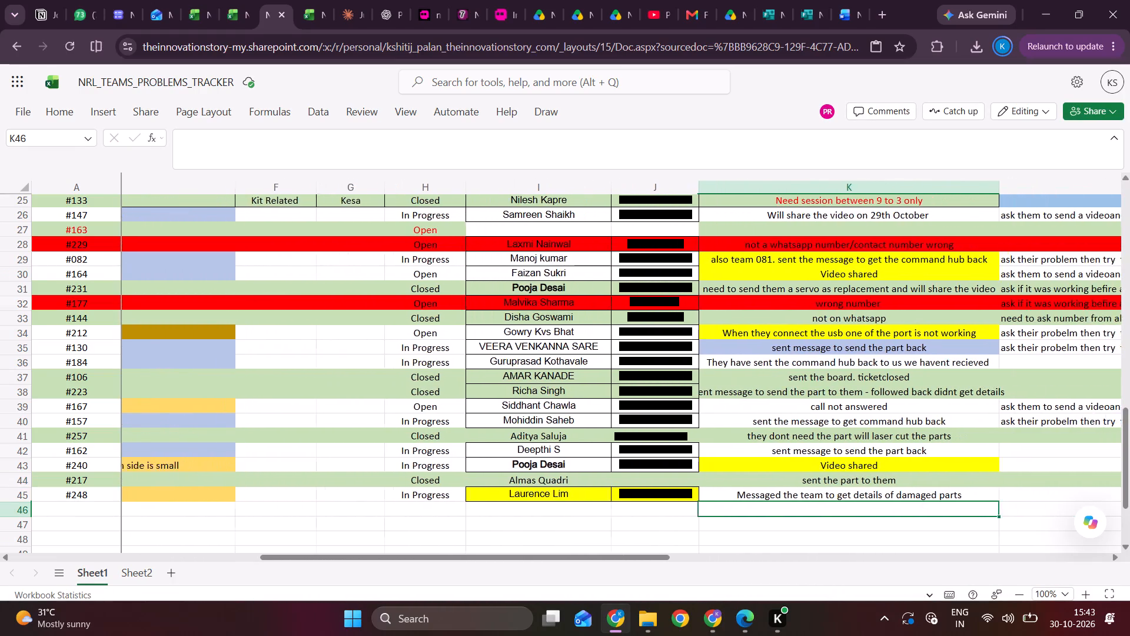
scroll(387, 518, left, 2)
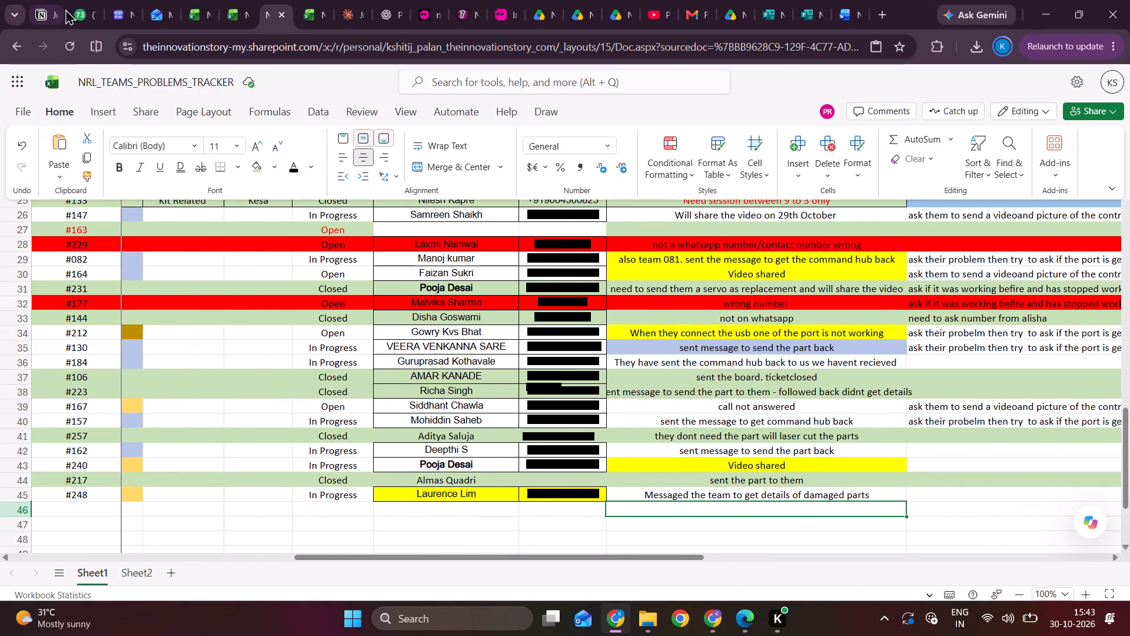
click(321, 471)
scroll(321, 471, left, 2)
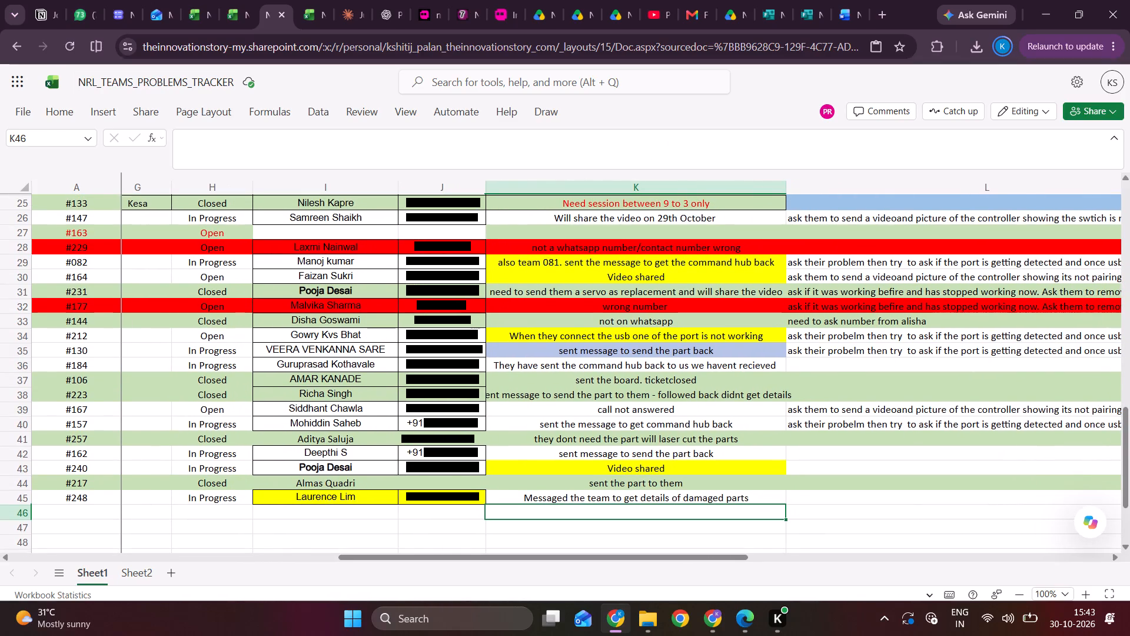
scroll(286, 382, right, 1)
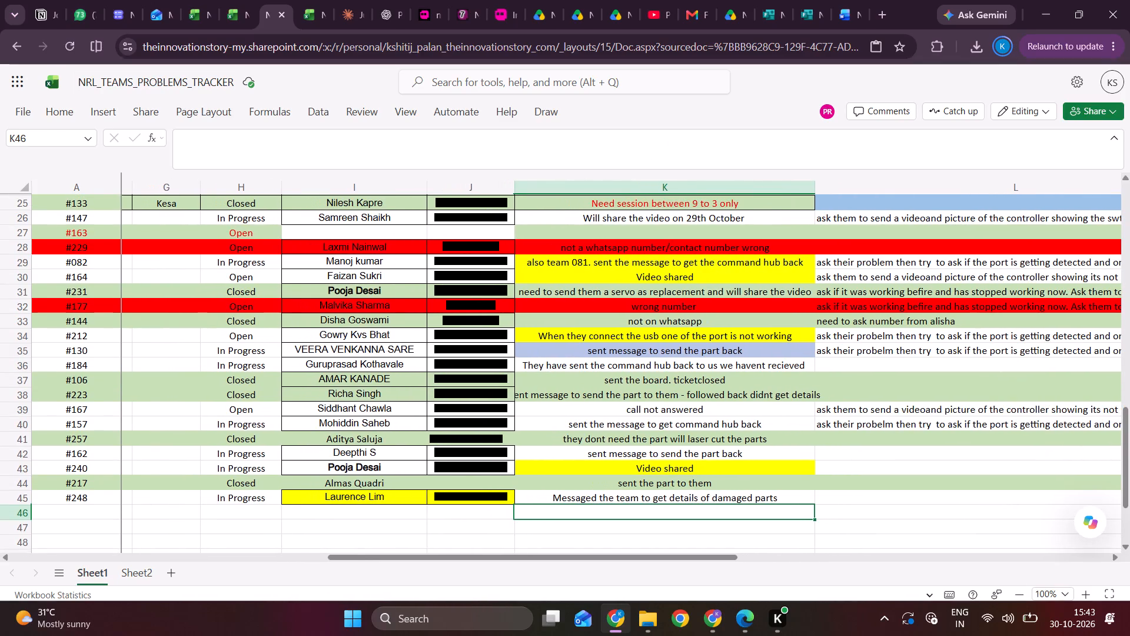
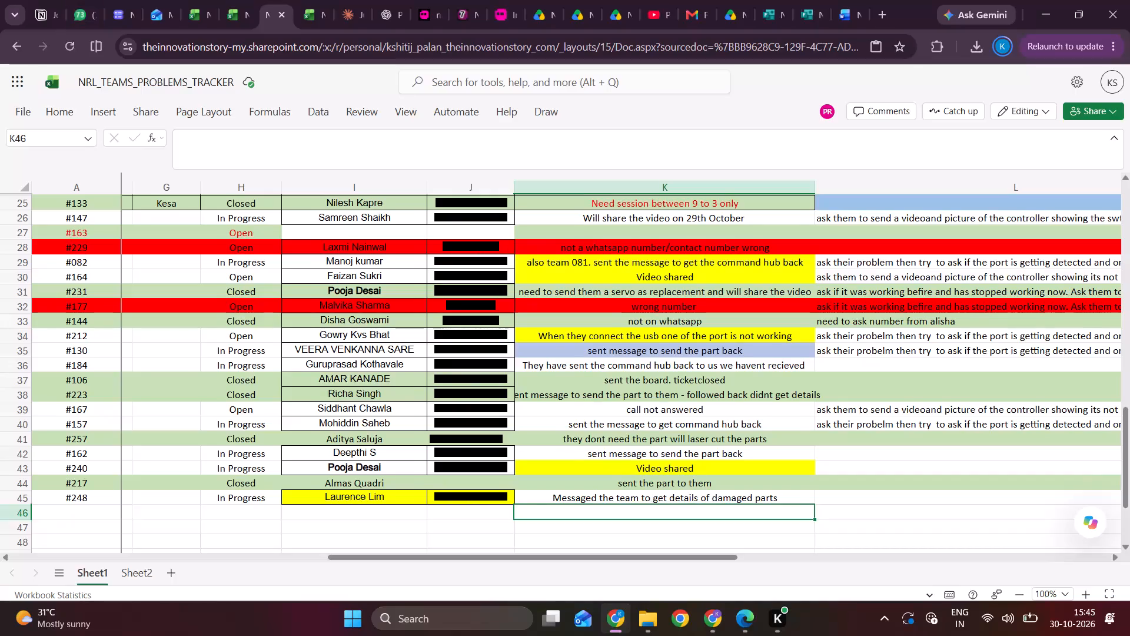
Go back up to the In Progress entry for team #147 and select its team number cell in column A.
scroll(240, 304, up, 2)
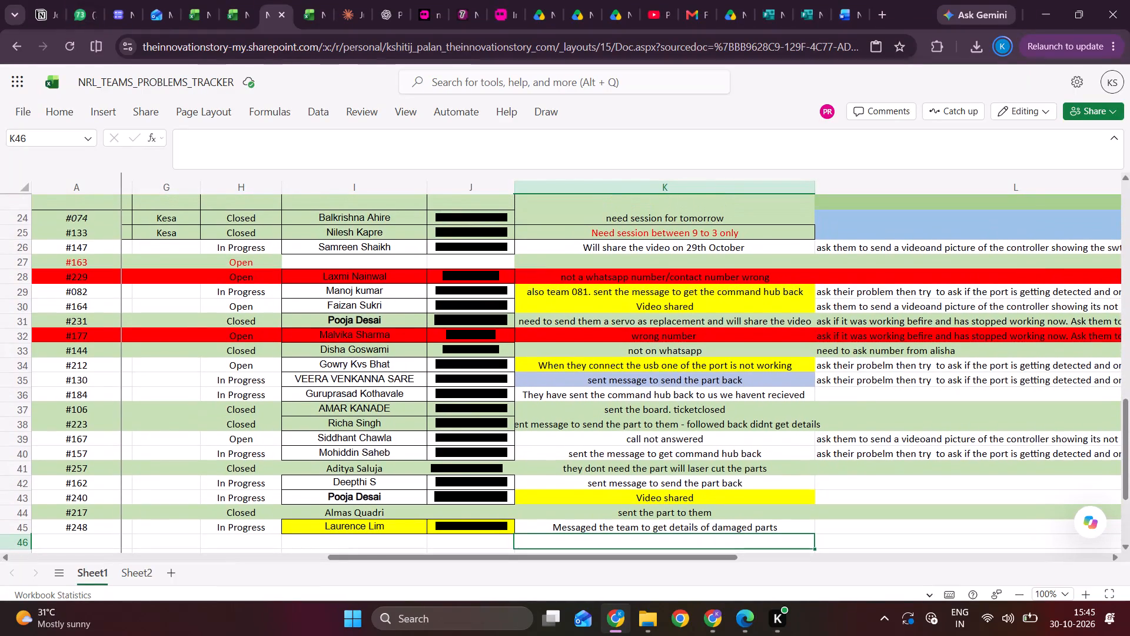
scroll(240, 304, up, 1)
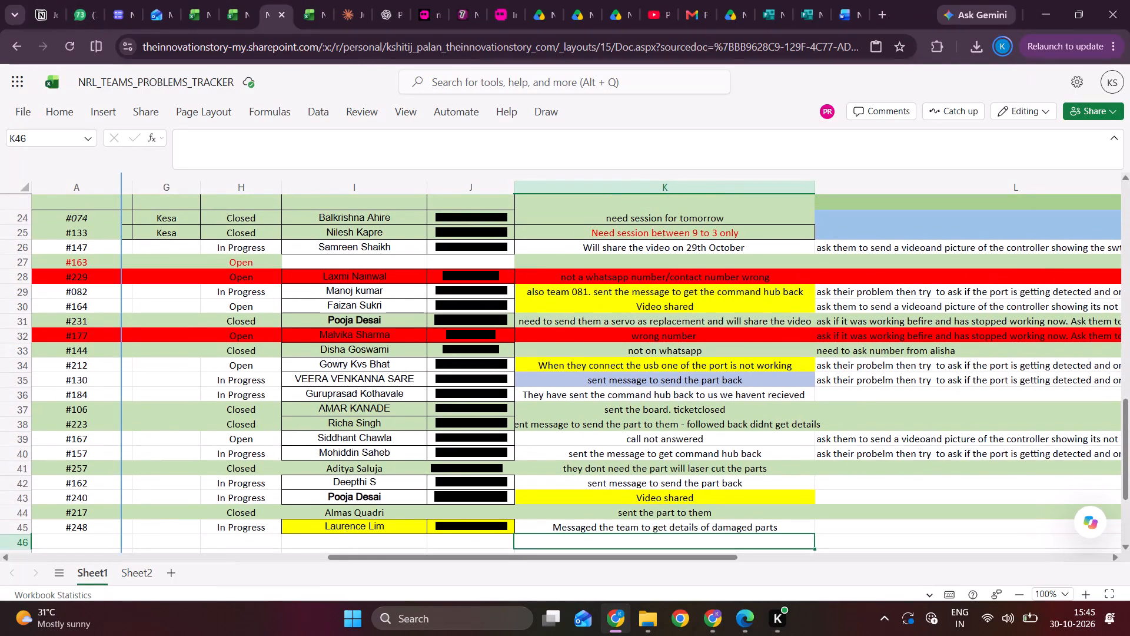
click(107, 248)
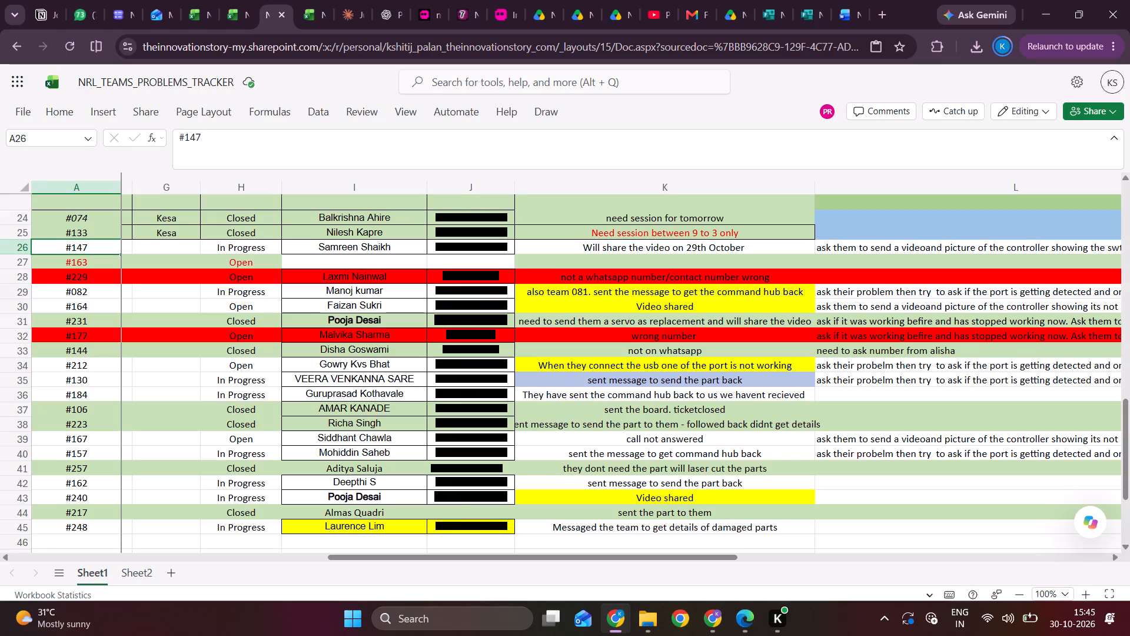
Fill the entire row of team #163 with the same light green used for the closed teams' rows.
click(475, 252)
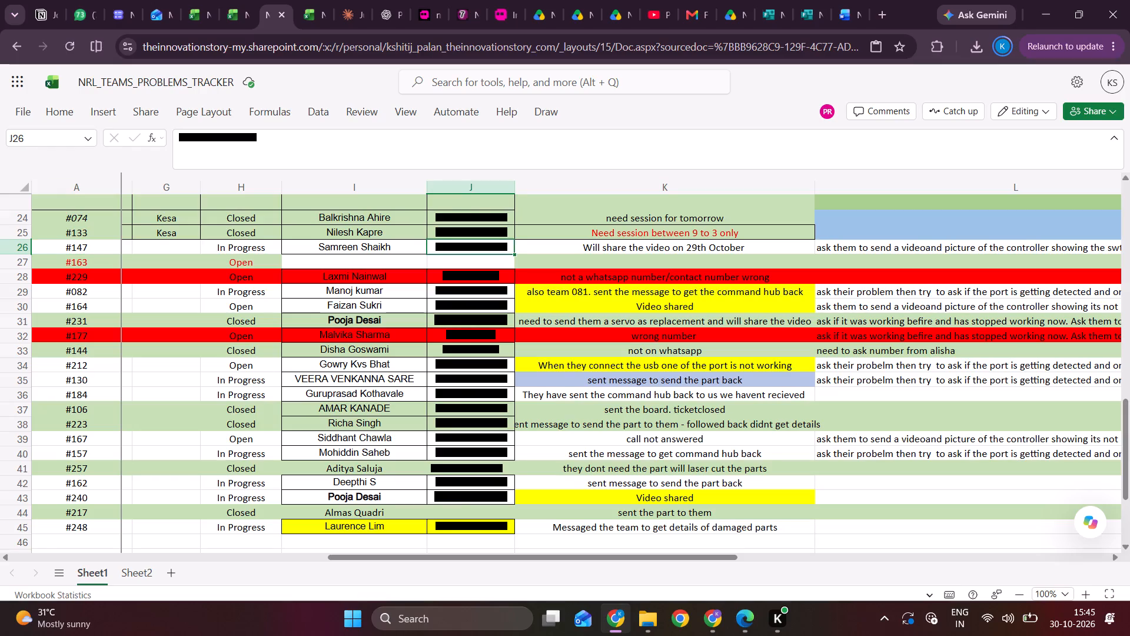
click(589, 240)
click(520, 264)
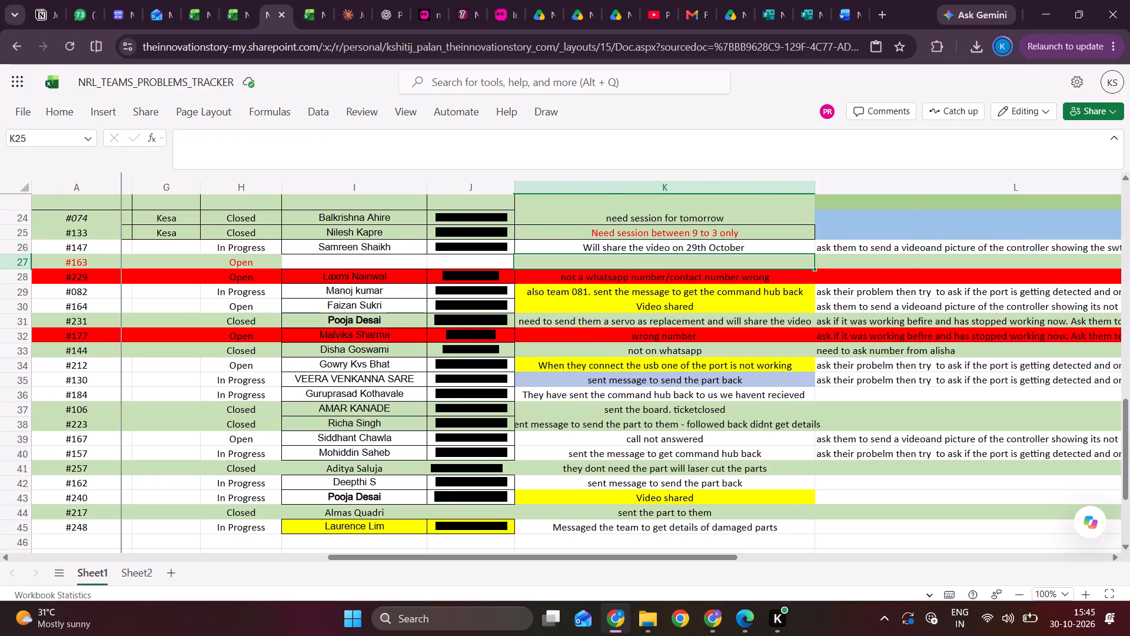
scroll(378, 267, right, 2)
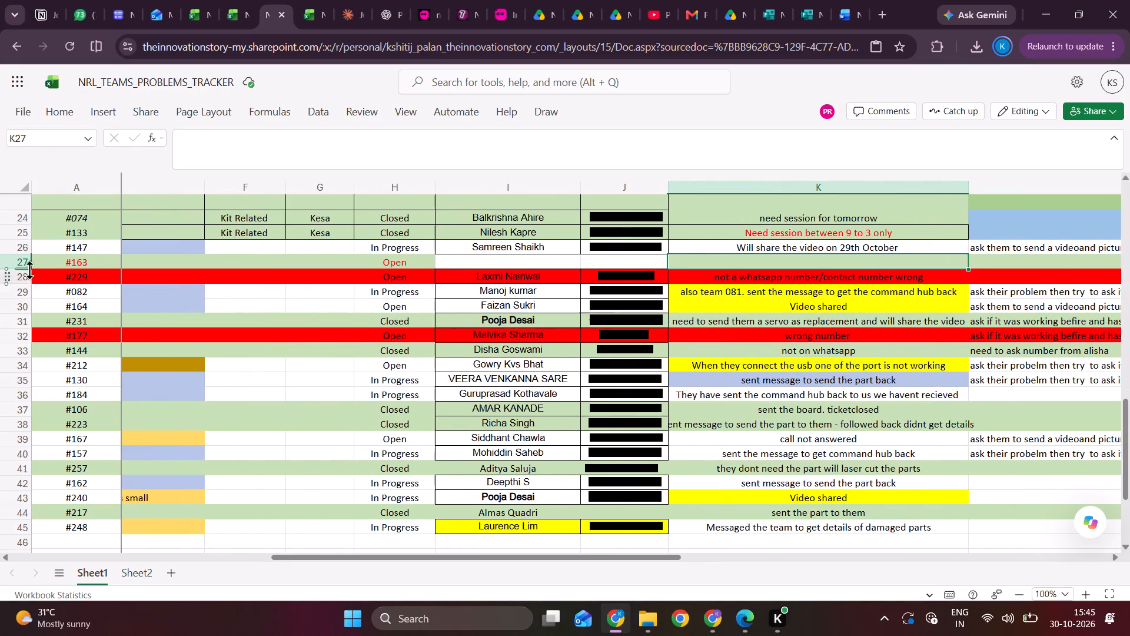
click(24, 263)
click(53, 109)
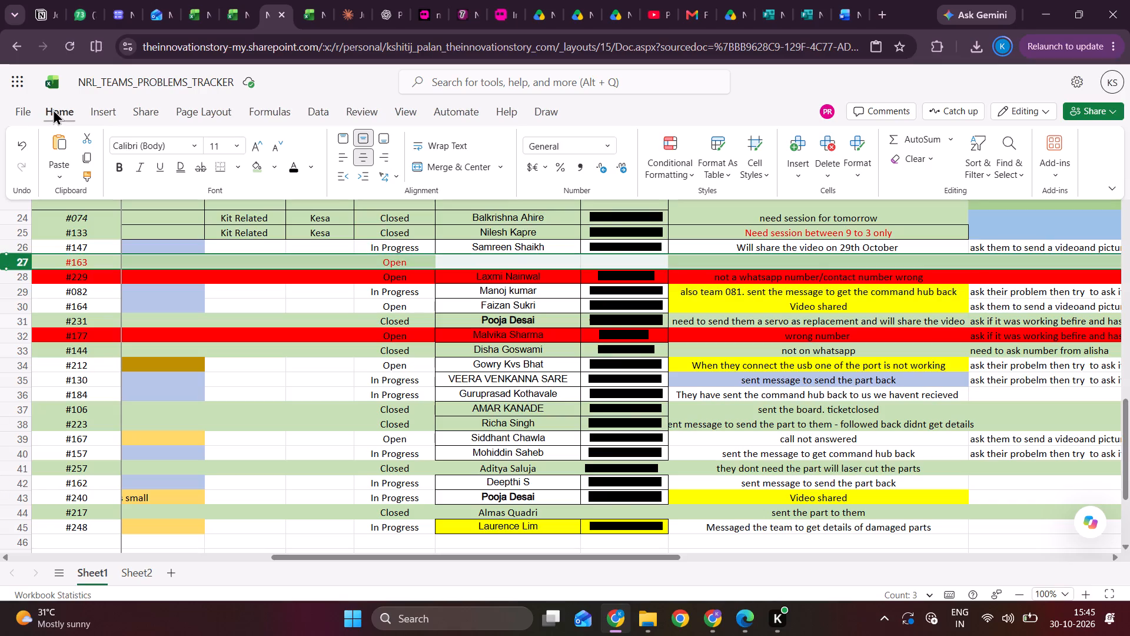
click(258, 167)
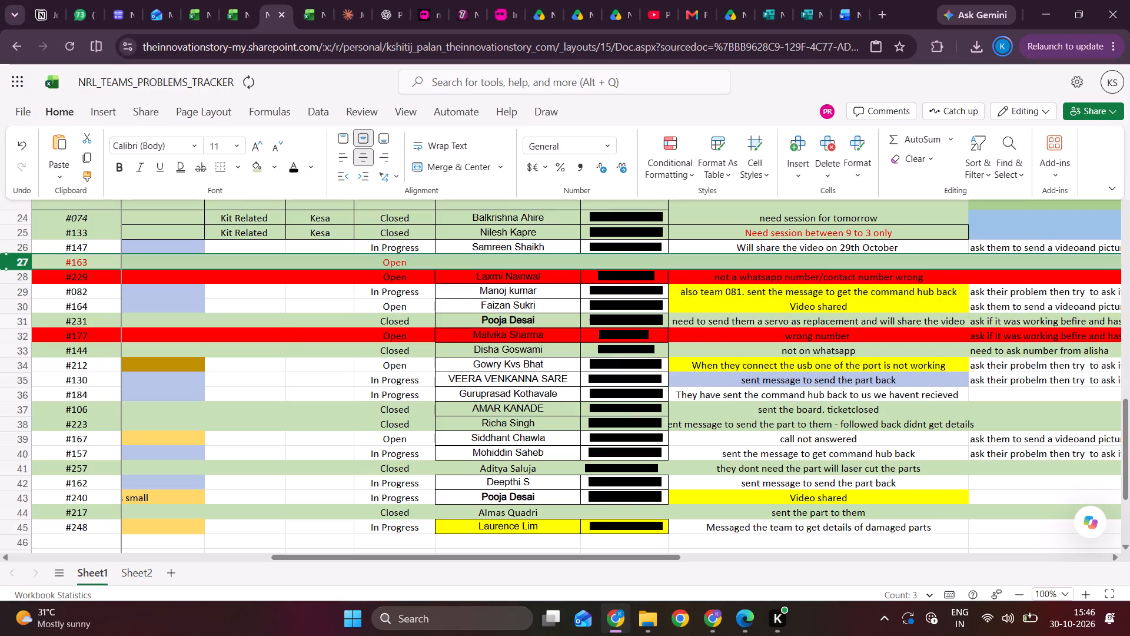
click(262, 340)
scroll(269, 396, left, 1)
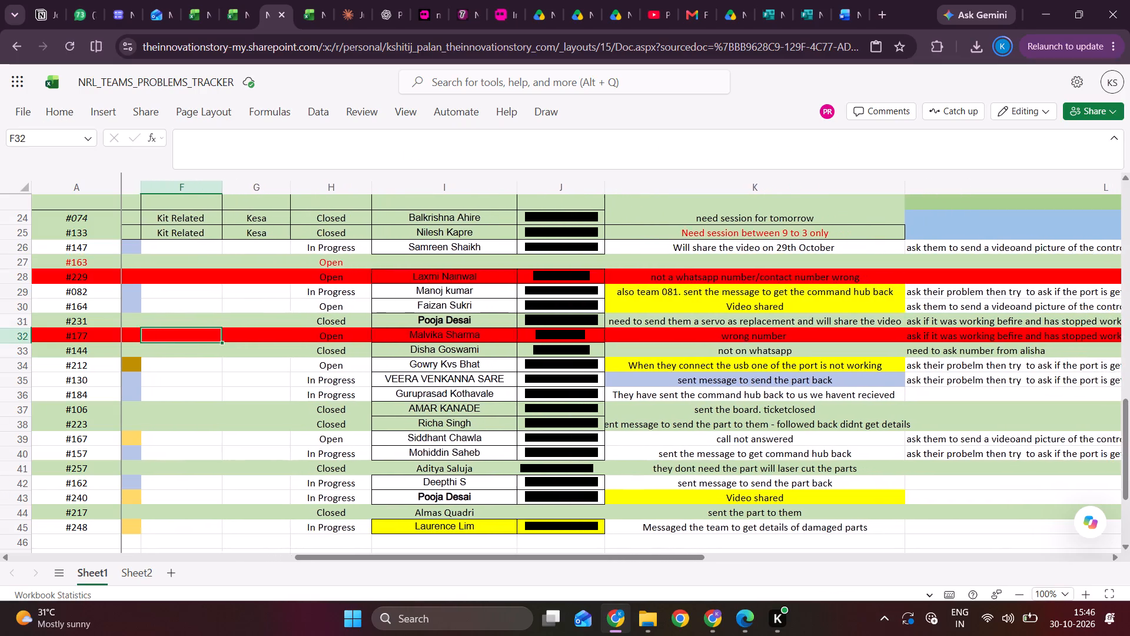
scroll(269, 396, left, 1)
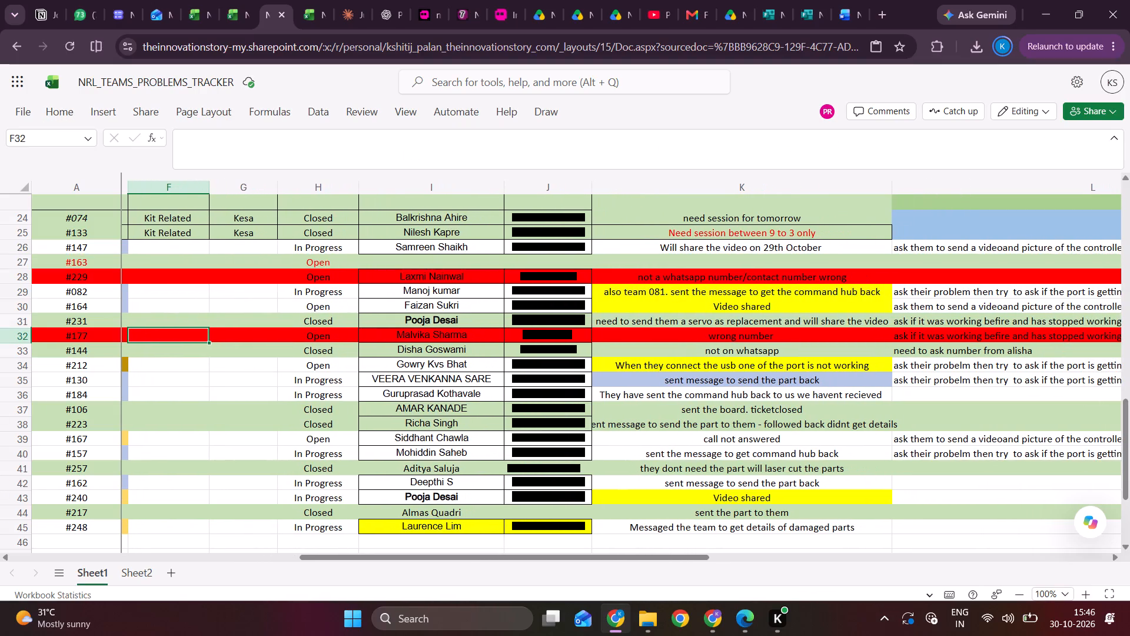
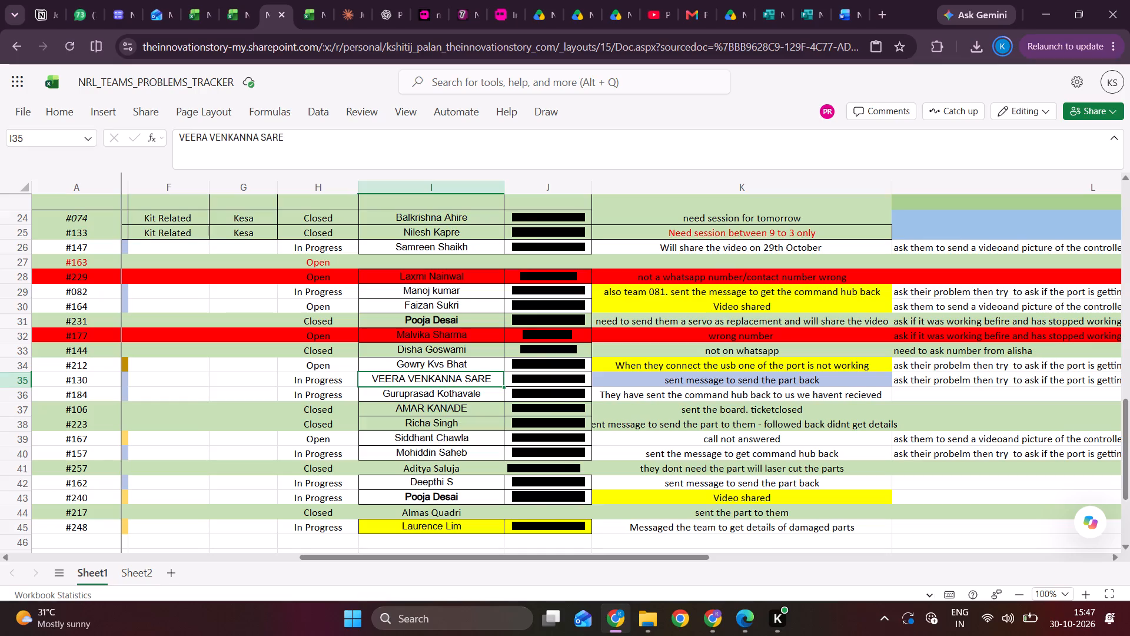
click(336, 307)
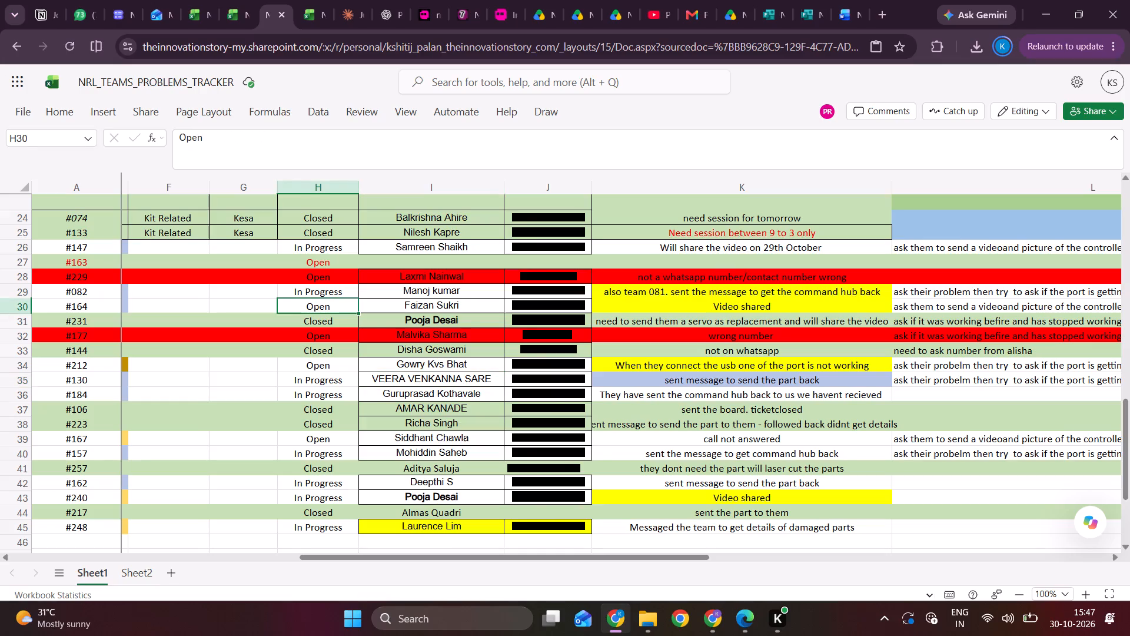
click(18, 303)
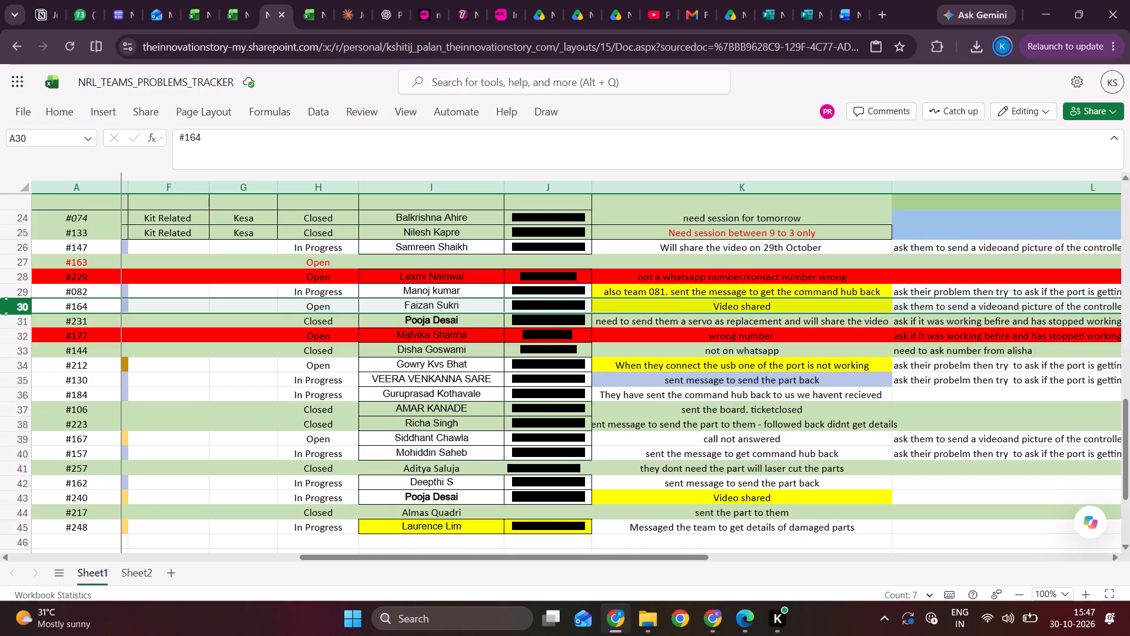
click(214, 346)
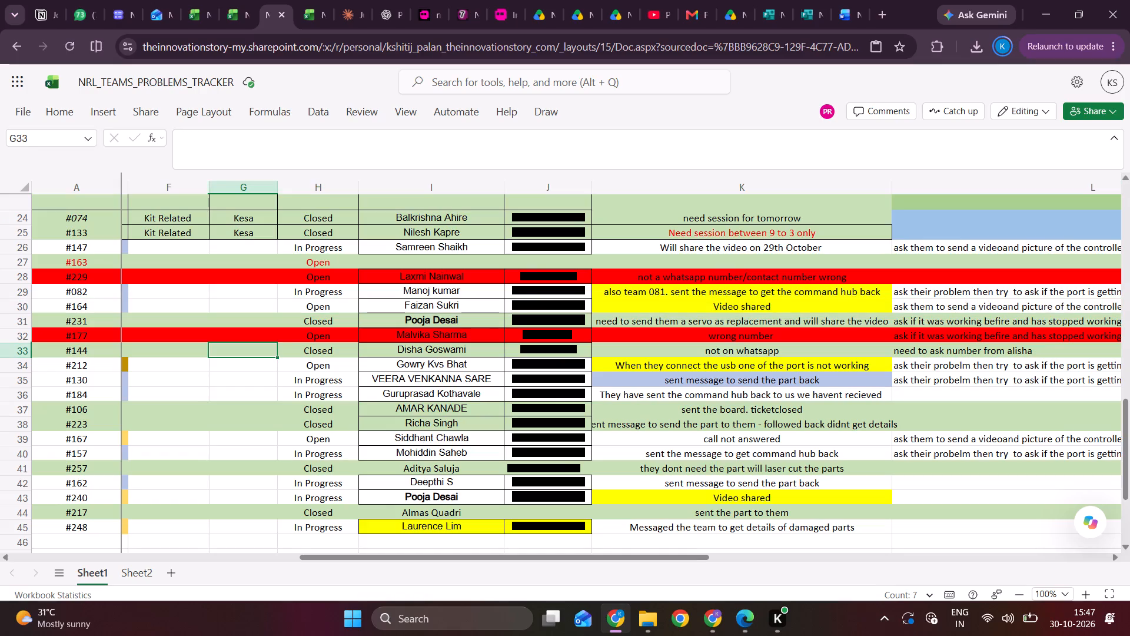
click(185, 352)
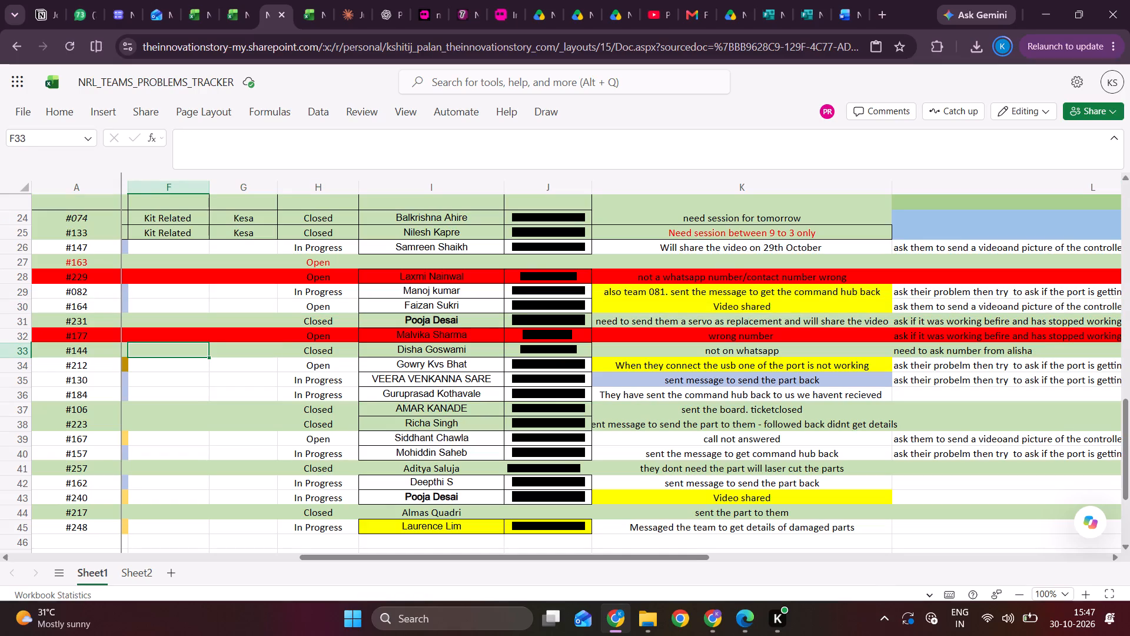
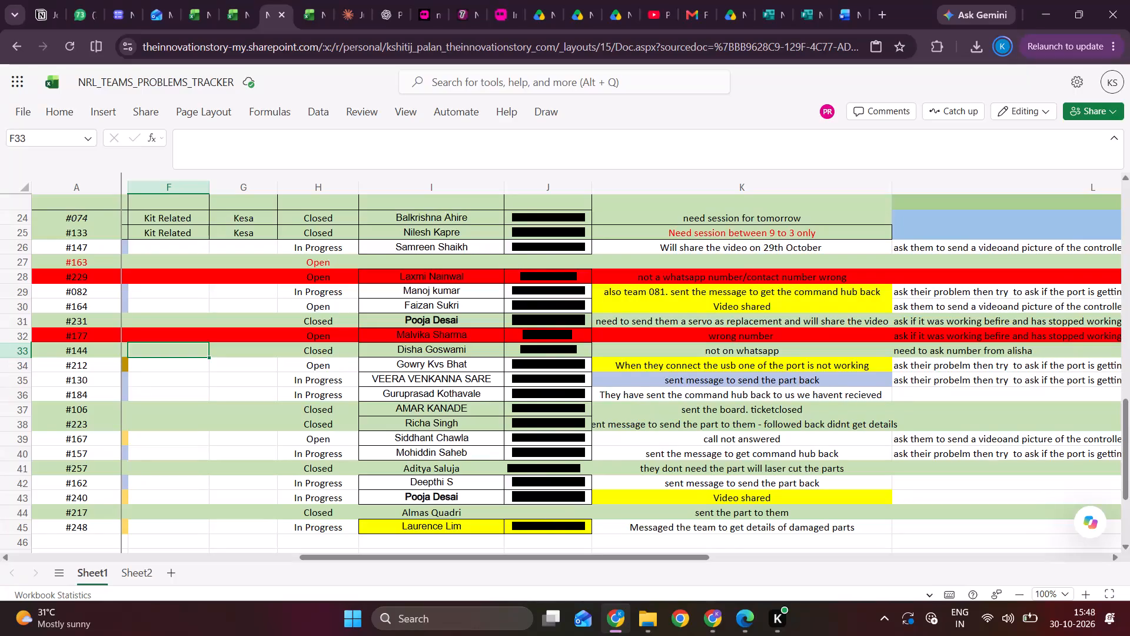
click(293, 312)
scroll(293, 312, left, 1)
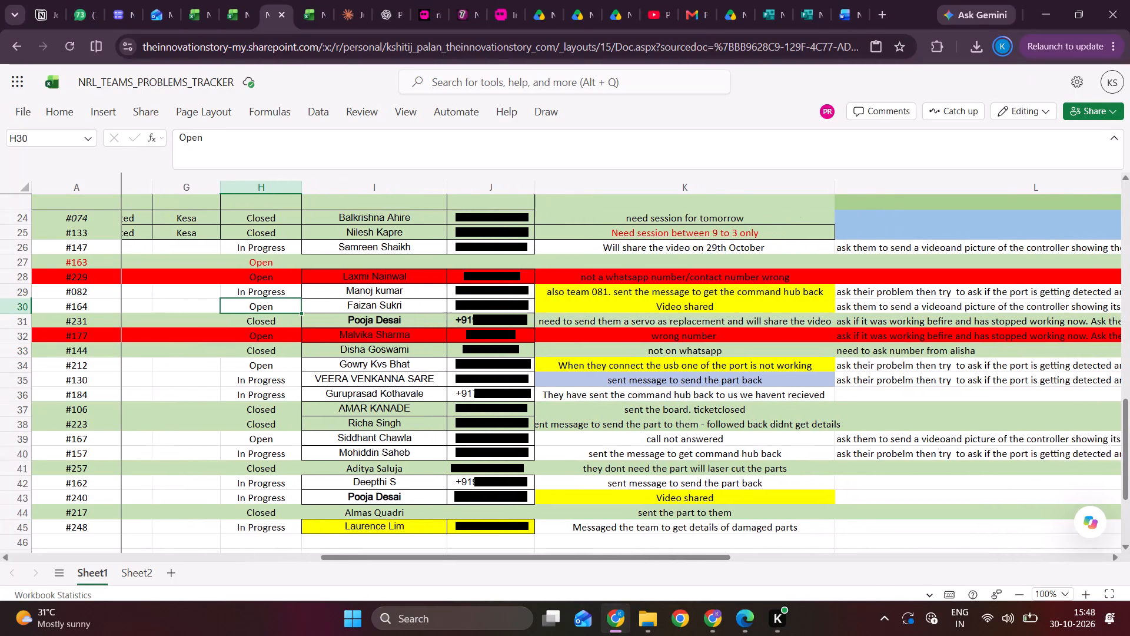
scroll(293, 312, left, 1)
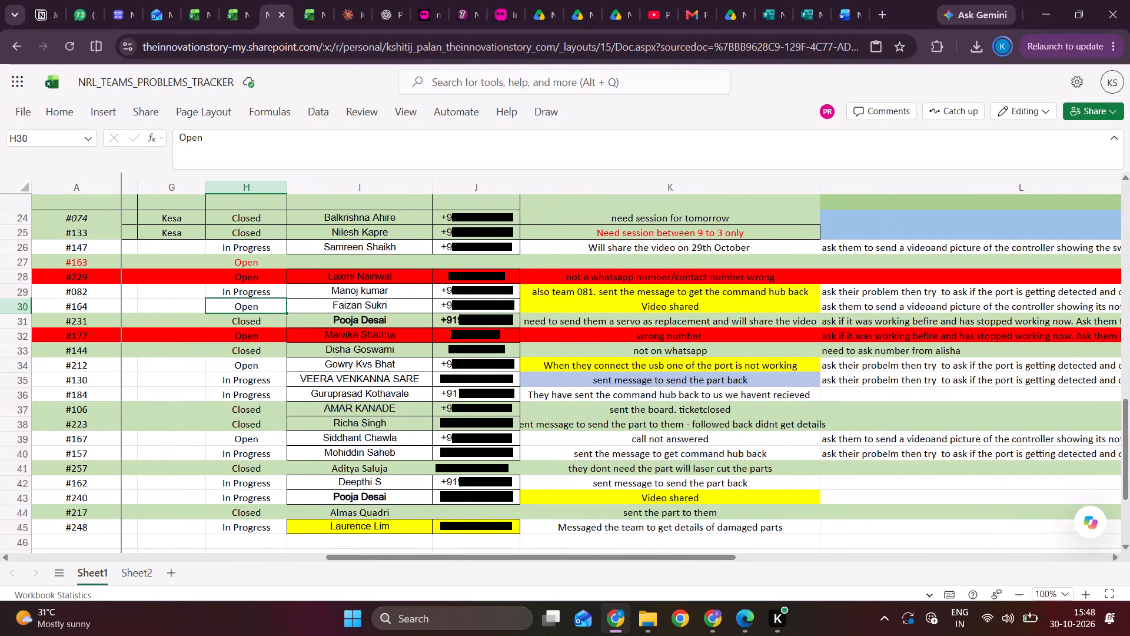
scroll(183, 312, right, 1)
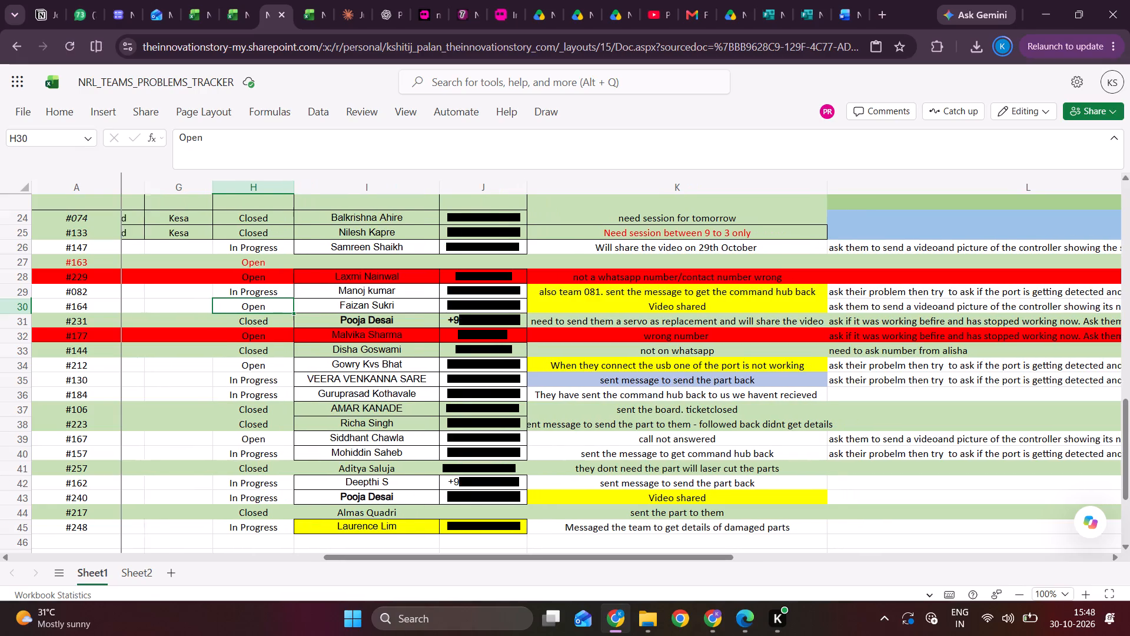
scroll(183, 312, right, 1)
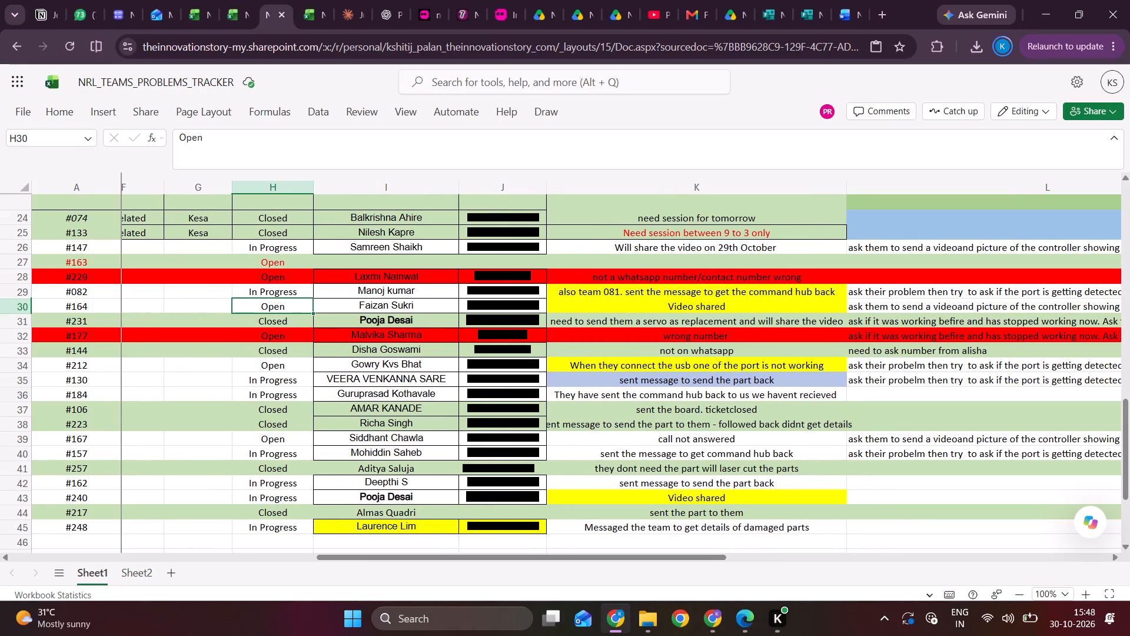
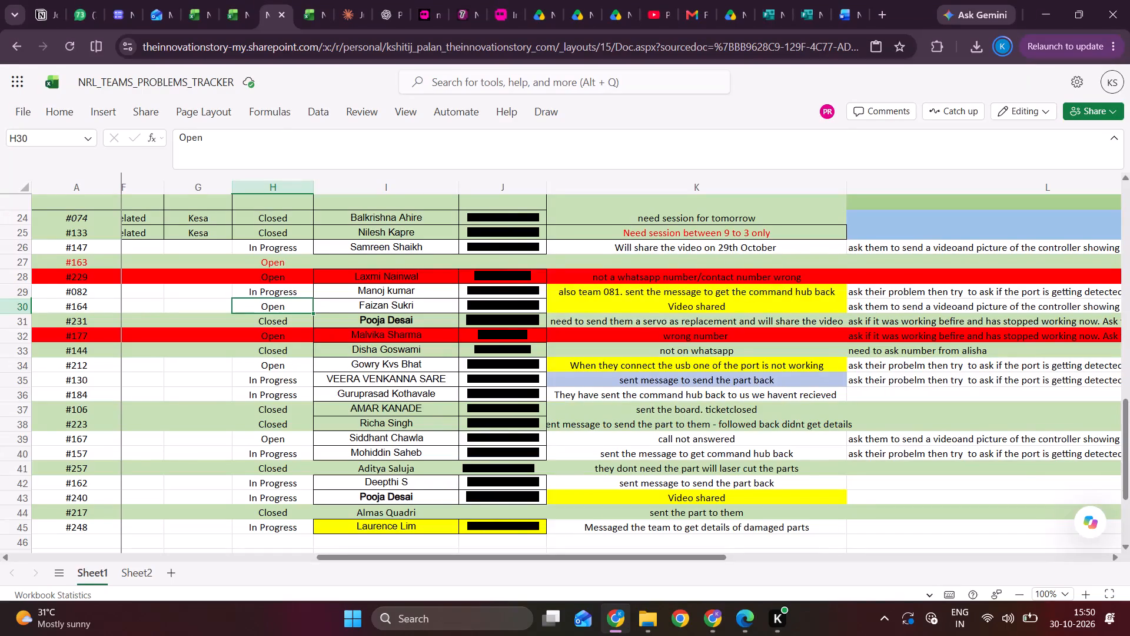
Select the remark cell in team #164's row of the tracker.
click(729, 282)
click(714, 299)
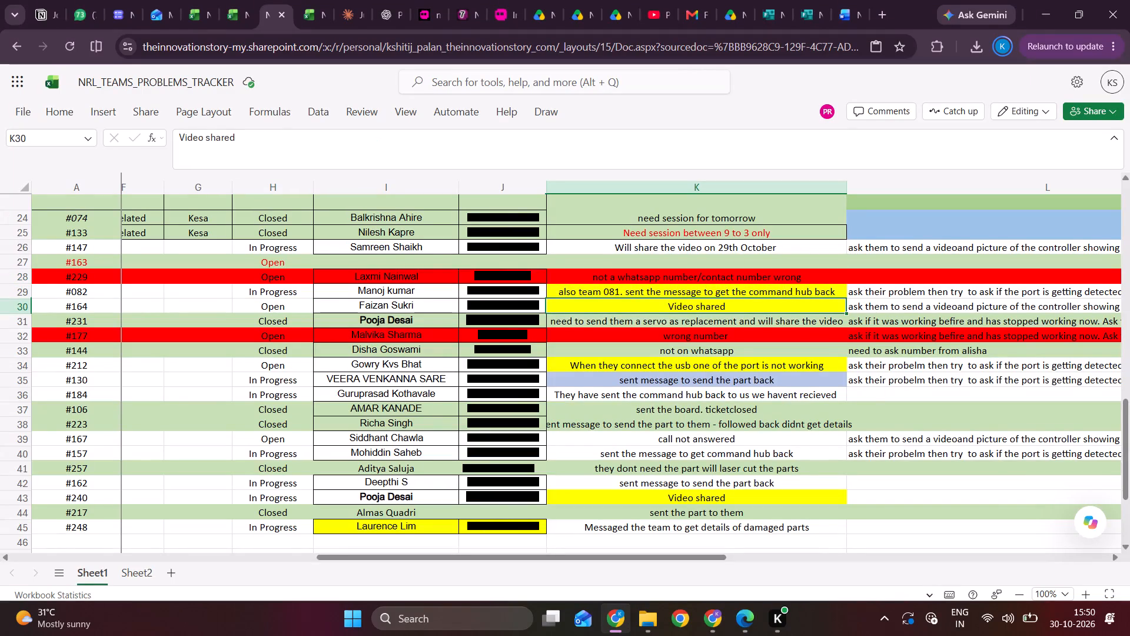
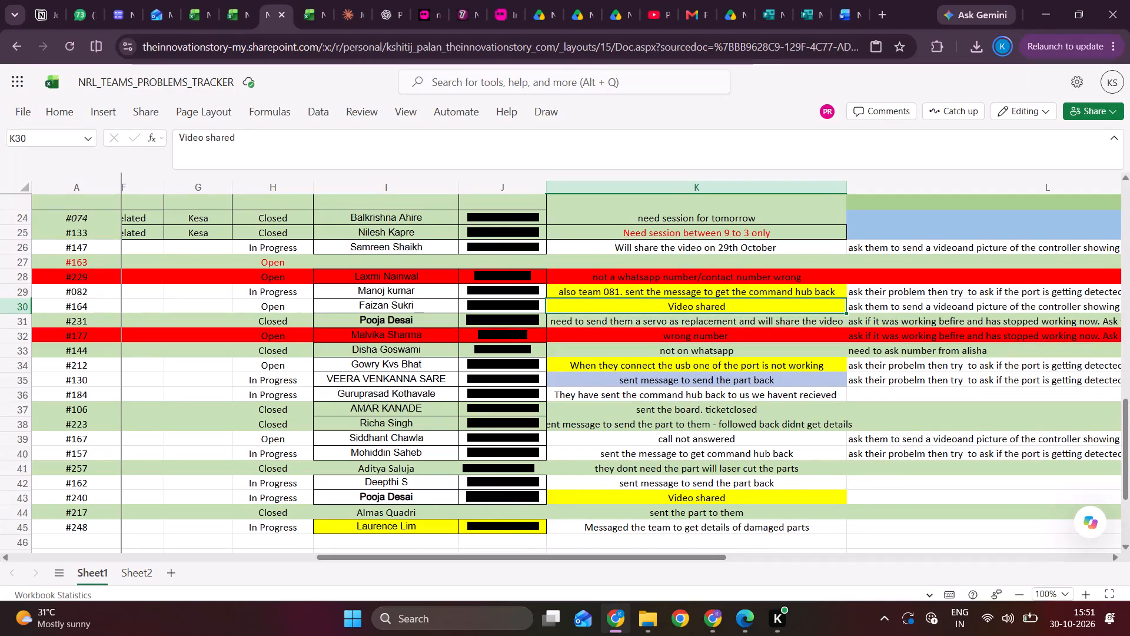
Review the status, contact and remark entries in the rows of teams #212 and #184.
click(652, 367)
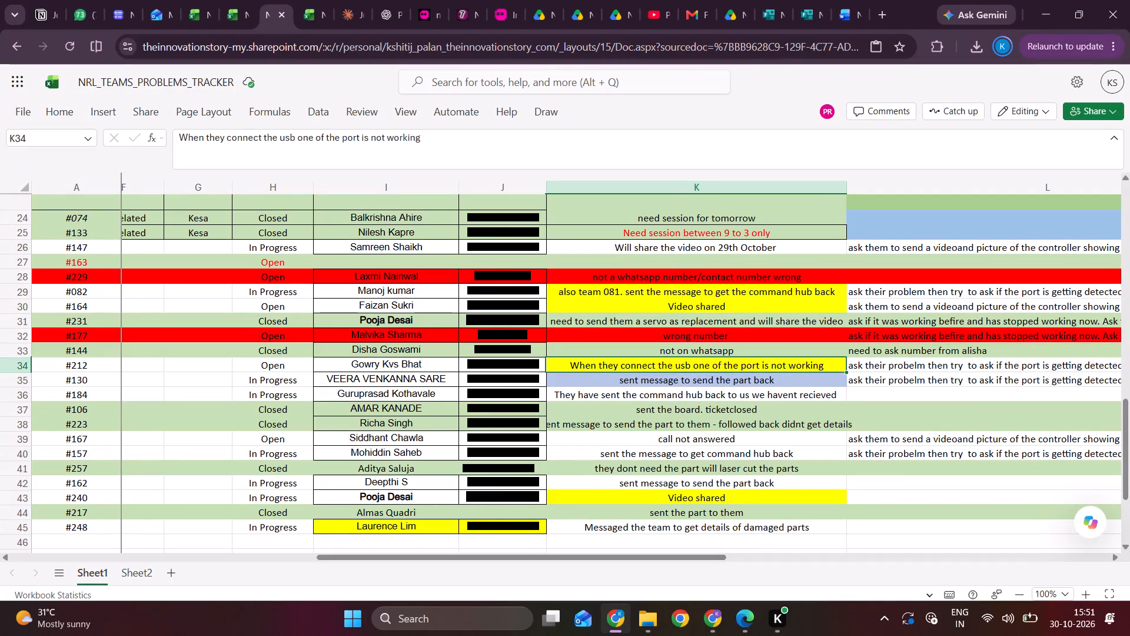
click(412, 369)
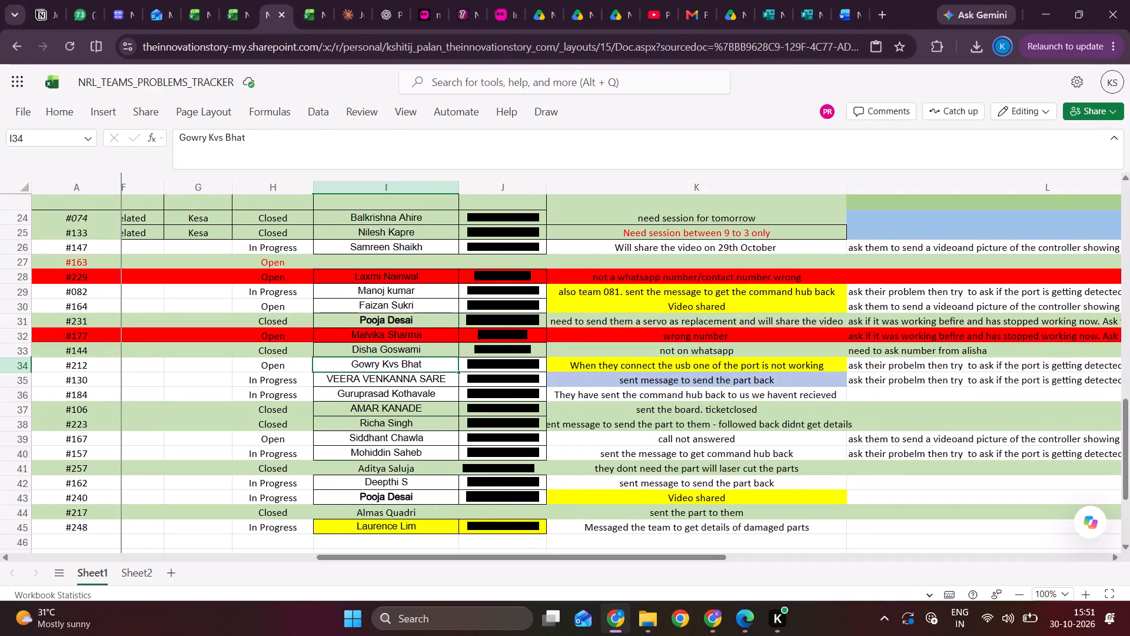
click(627, 362)
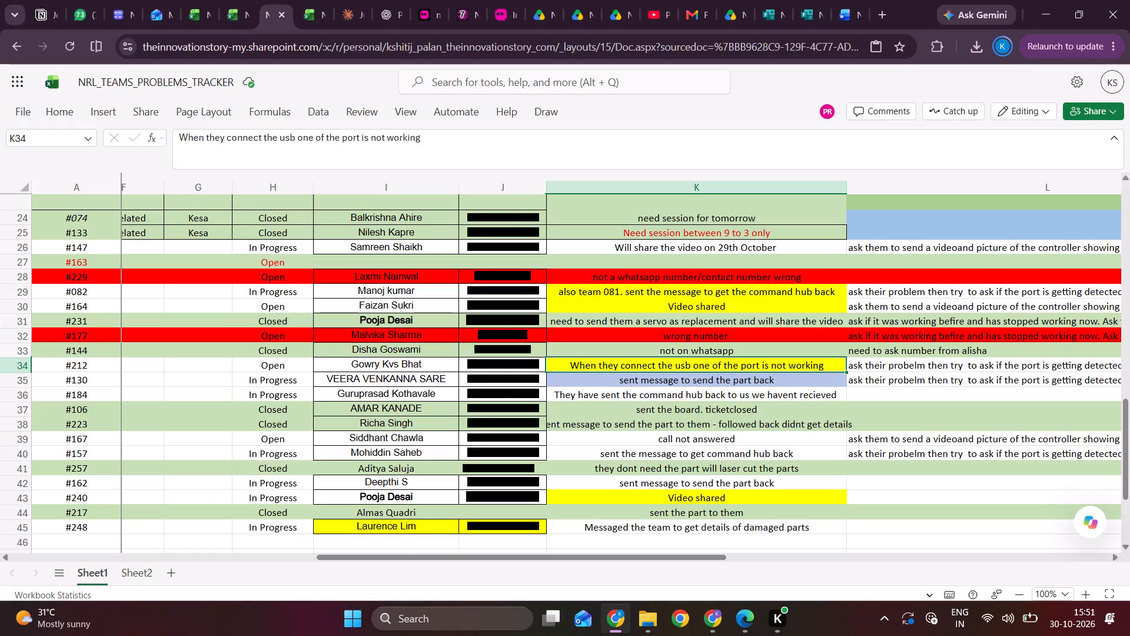
click(297, 363)
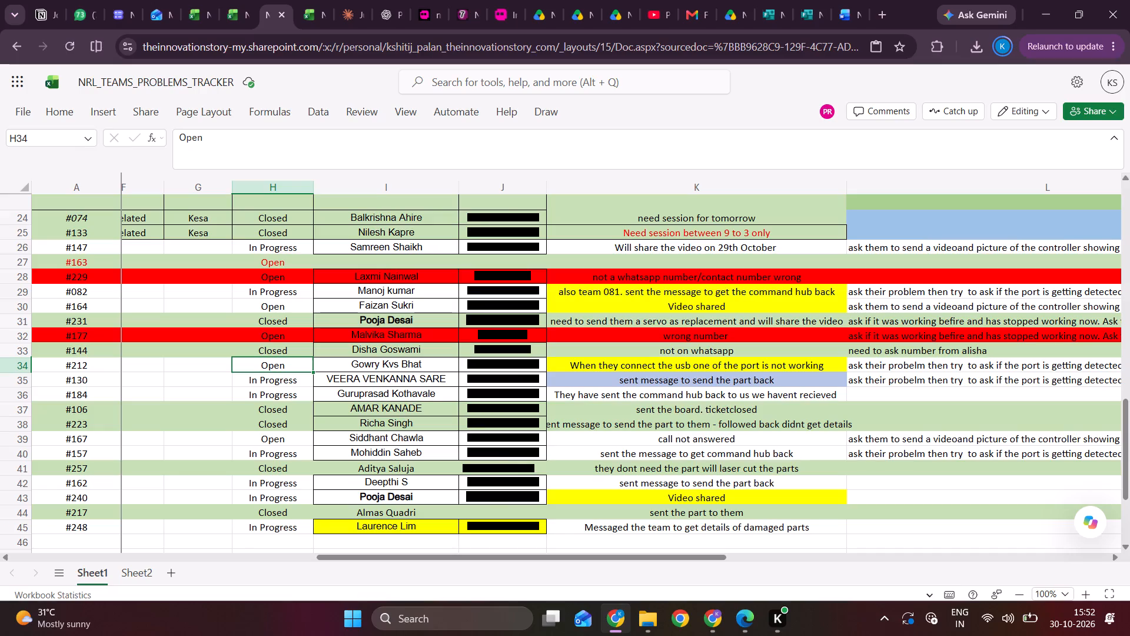
click(109, 397)
click(6, 393)
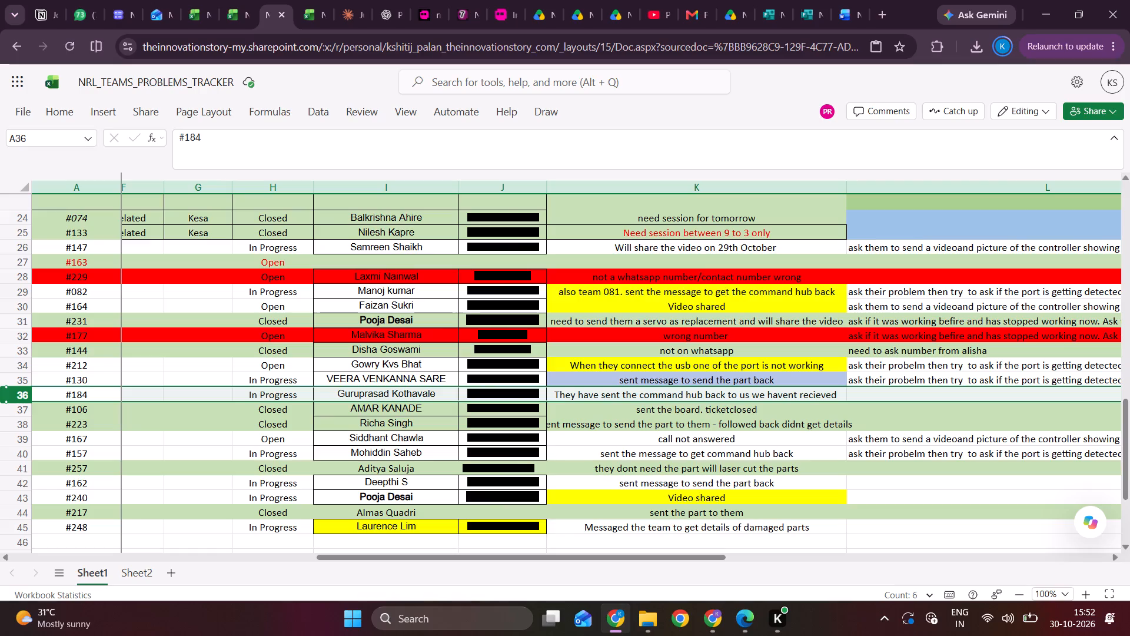
click(406, 399)
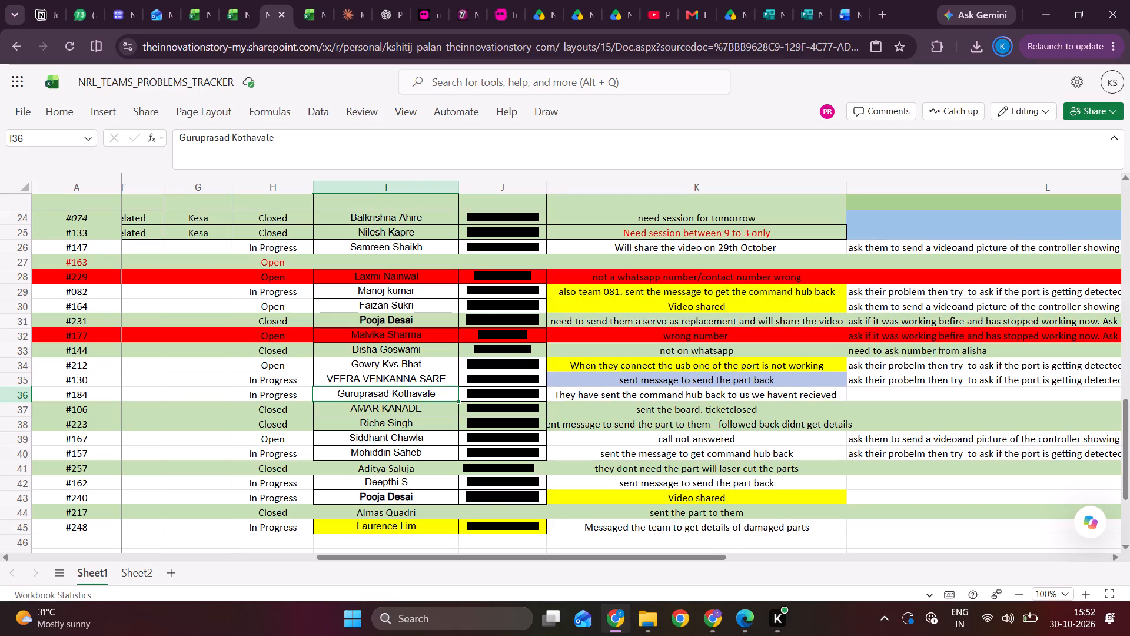
click(633, 393)
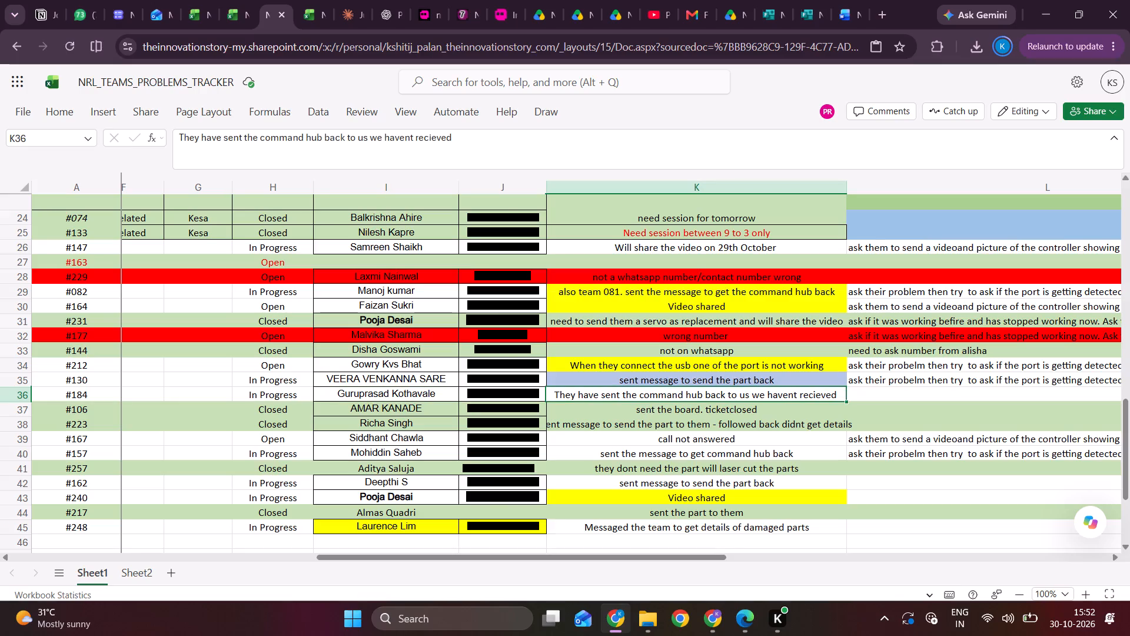
Append "kesa needs to talk to them" to the end of team #212's remark.
double_click(670, 363)
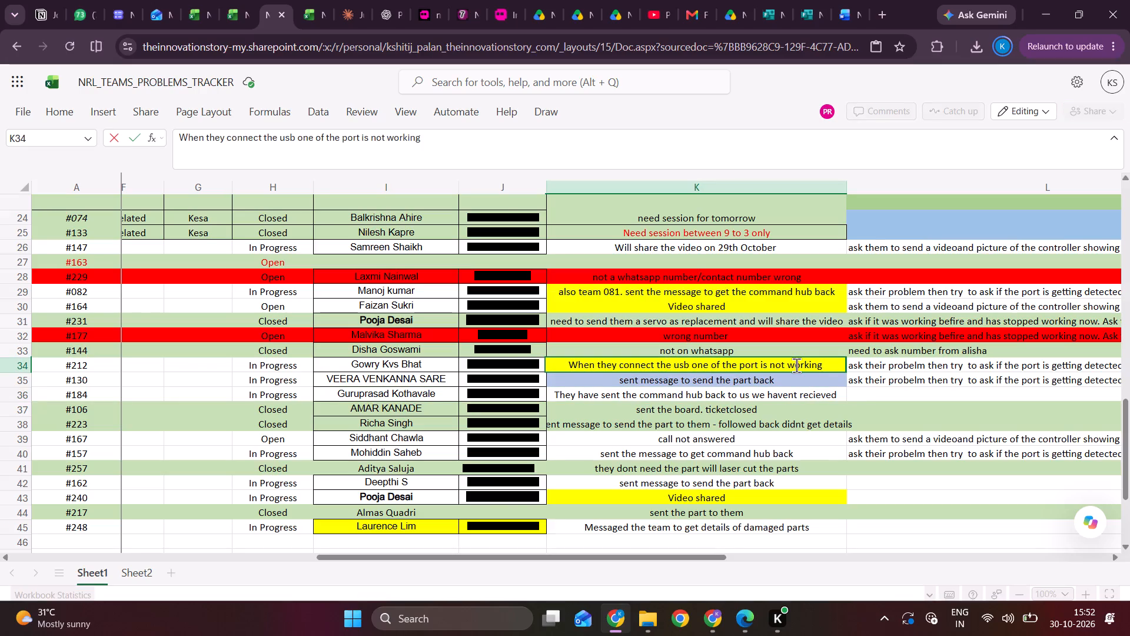
key(space)
text(kesa needs to talk to them)
key(Return)
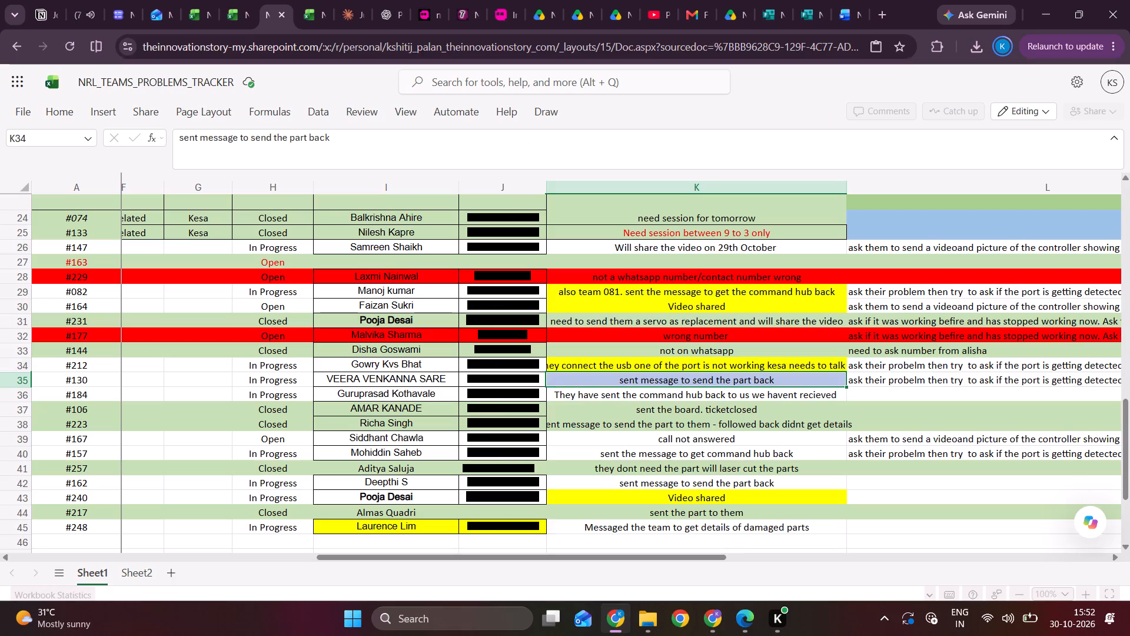
click(793, 382)
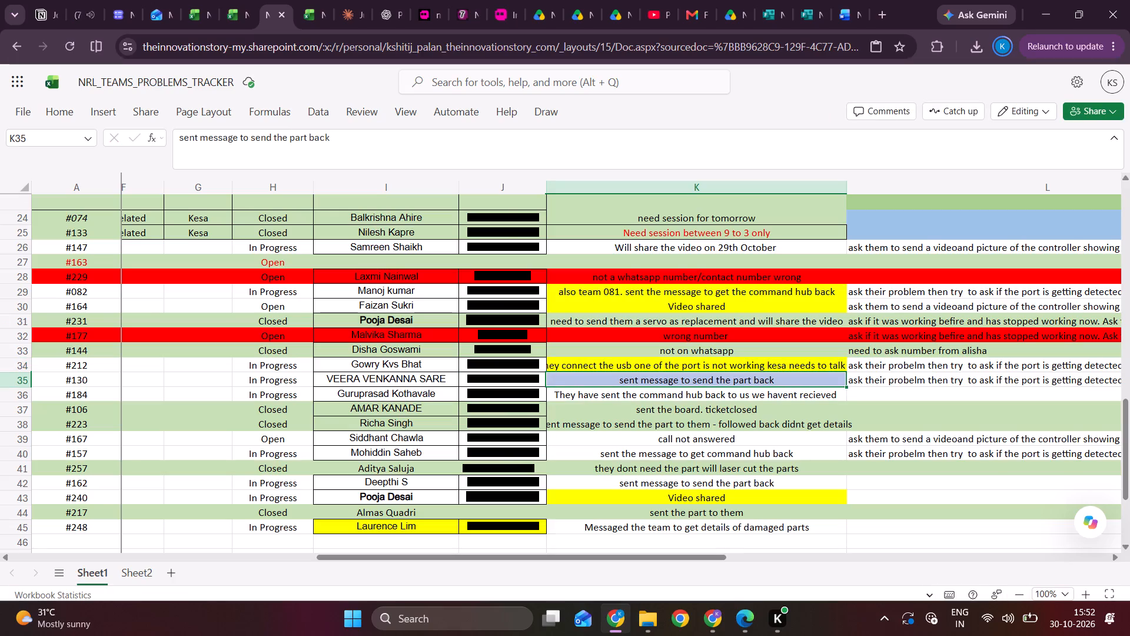
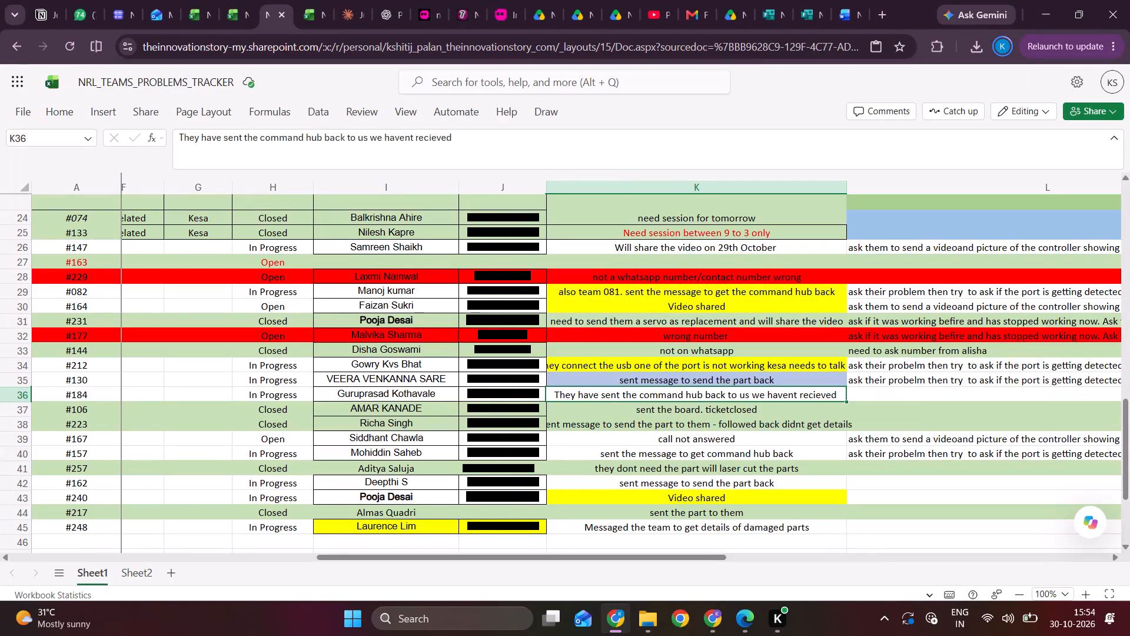
Review the full rows of teams #184 and #167, checking their status and remark entries.
click(12, 391)
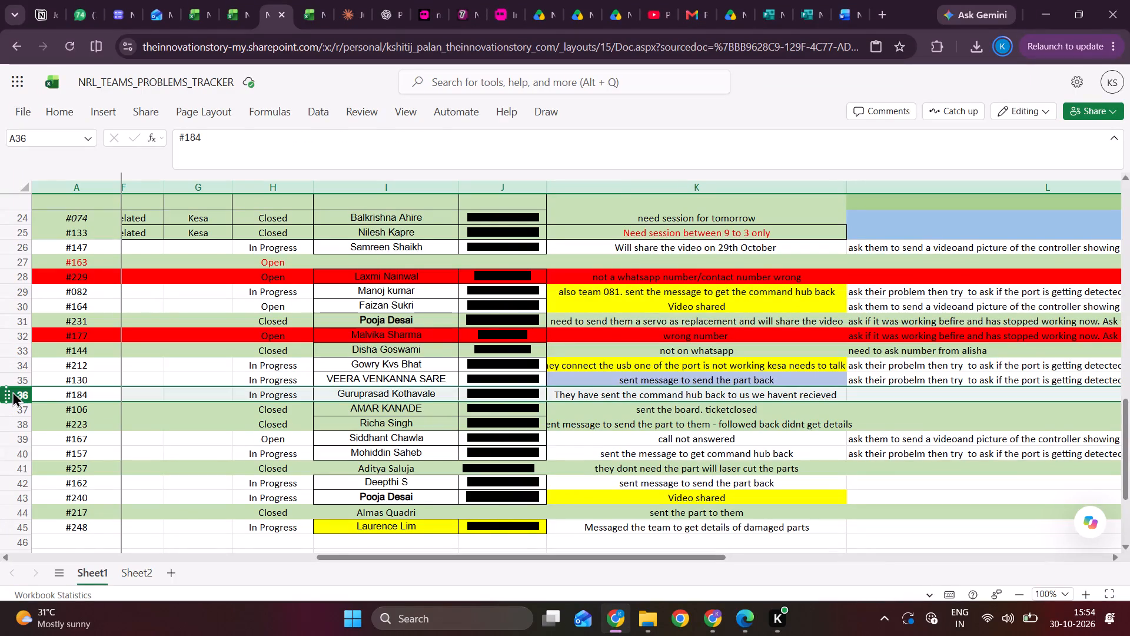
click(12, 438)
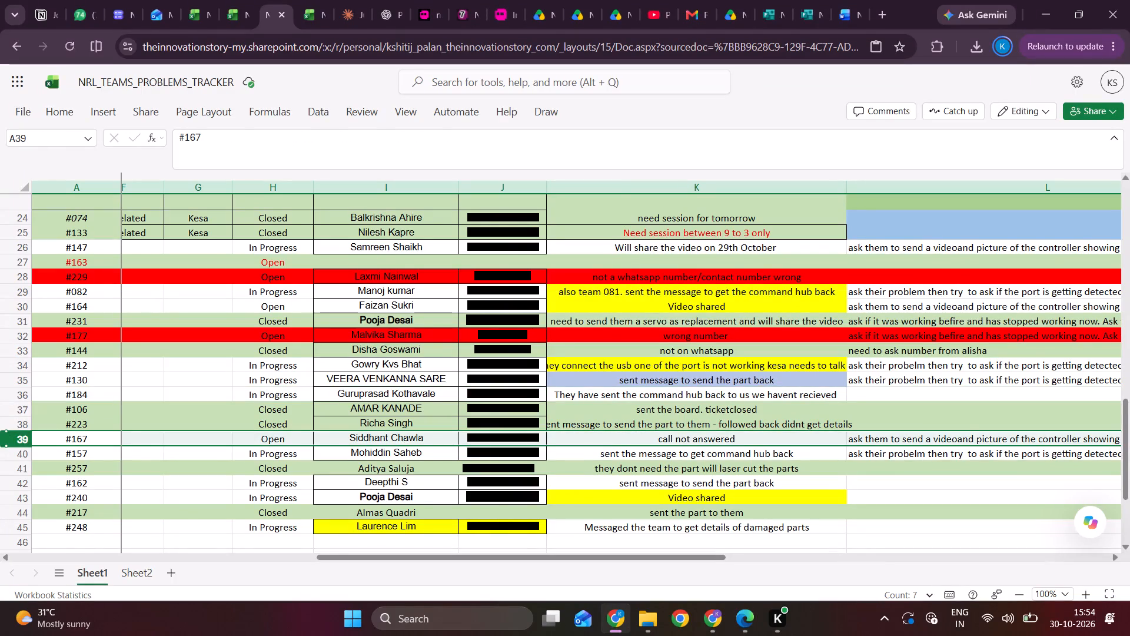
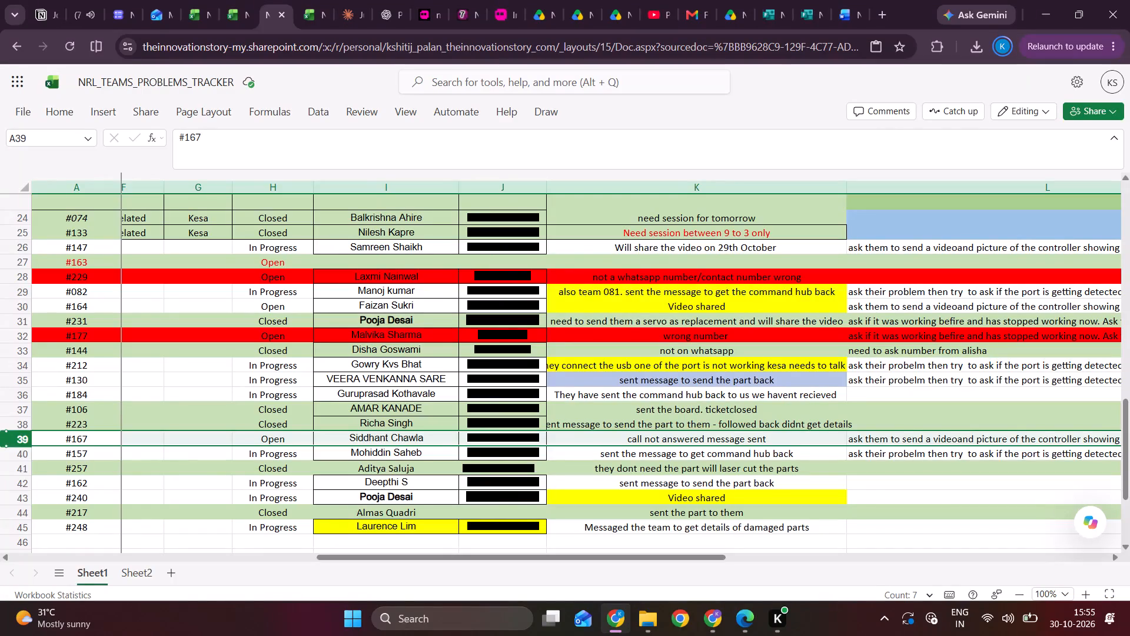
Append "need to connect with roshan" to the "Video shared" remark of team #240.
double_click(749, 502)
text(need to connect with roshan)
click(907, 509)
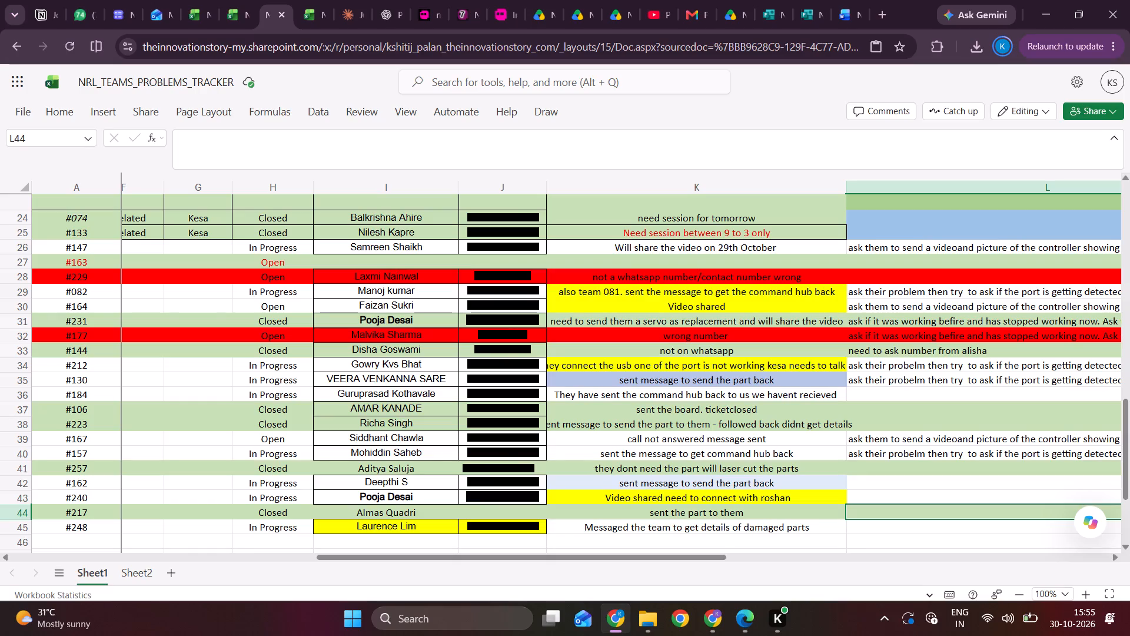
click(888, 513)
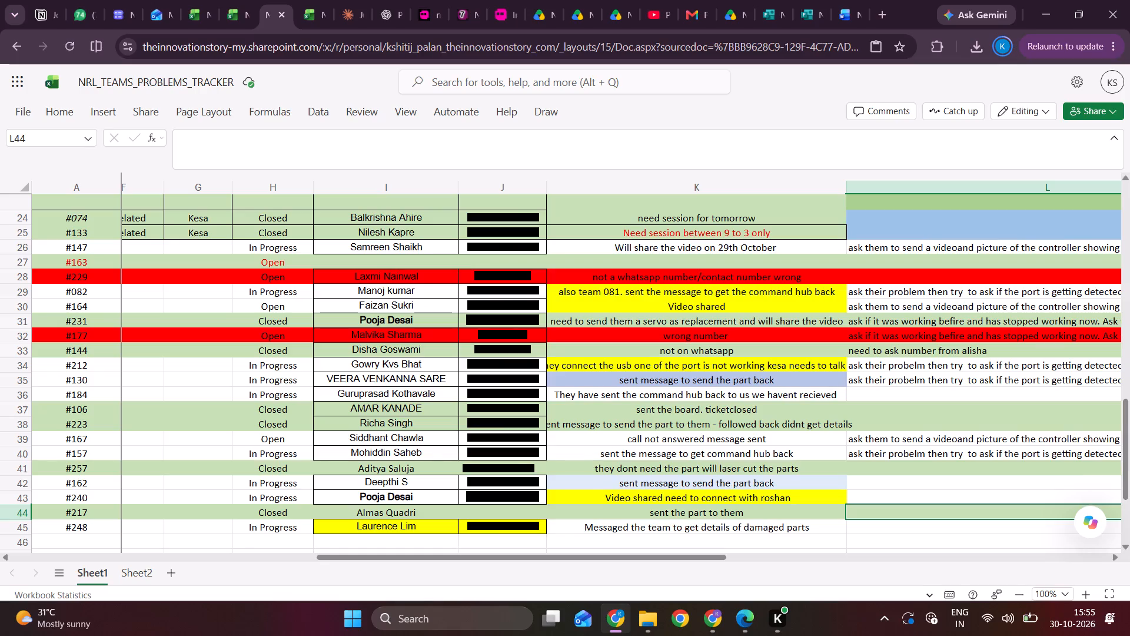
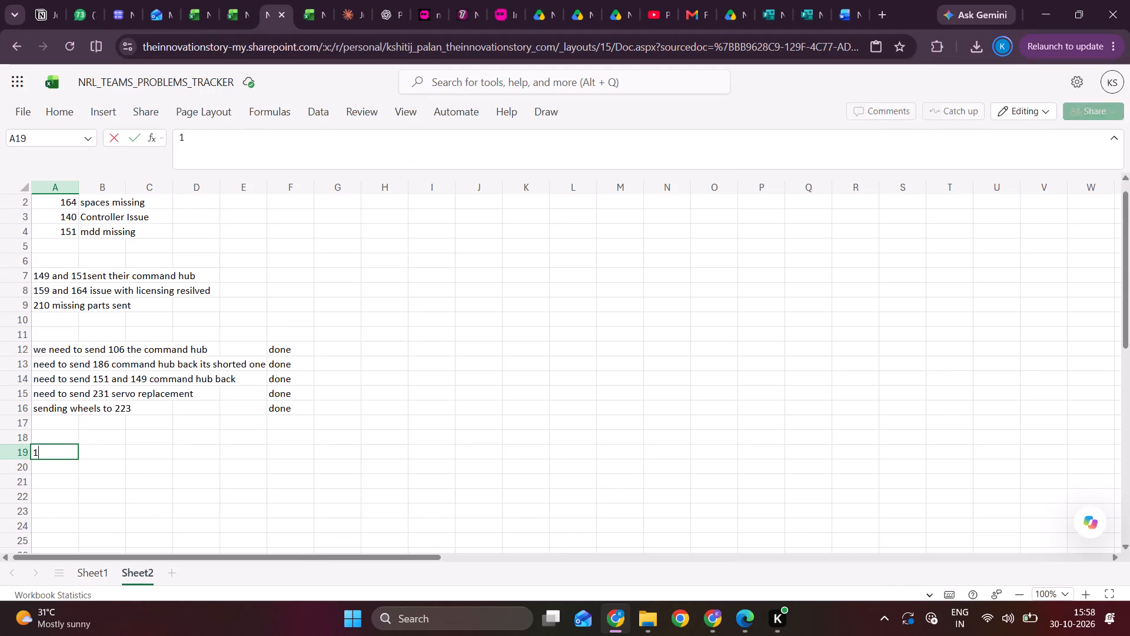
Enter the note "162 sending this cimmnad hub ti us today" in cell A19 of Sheet2.
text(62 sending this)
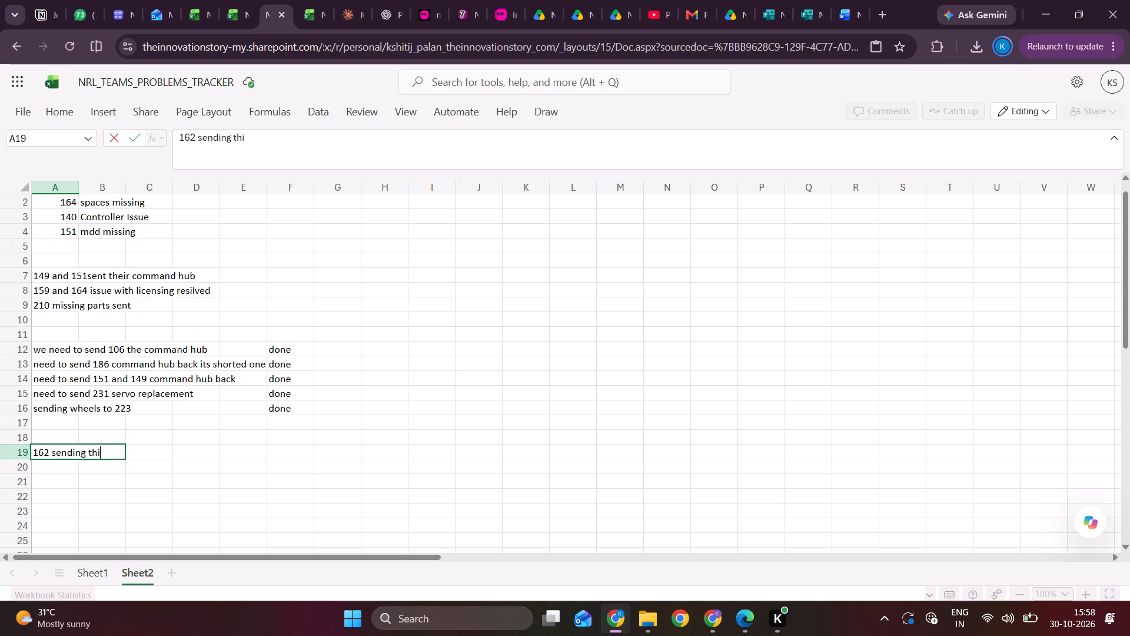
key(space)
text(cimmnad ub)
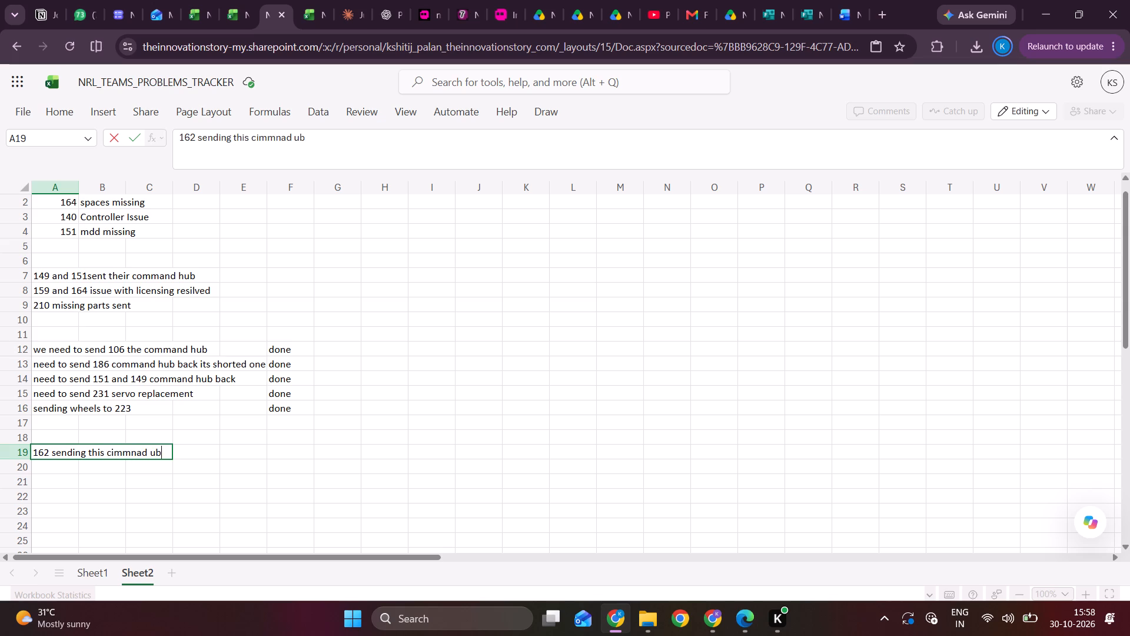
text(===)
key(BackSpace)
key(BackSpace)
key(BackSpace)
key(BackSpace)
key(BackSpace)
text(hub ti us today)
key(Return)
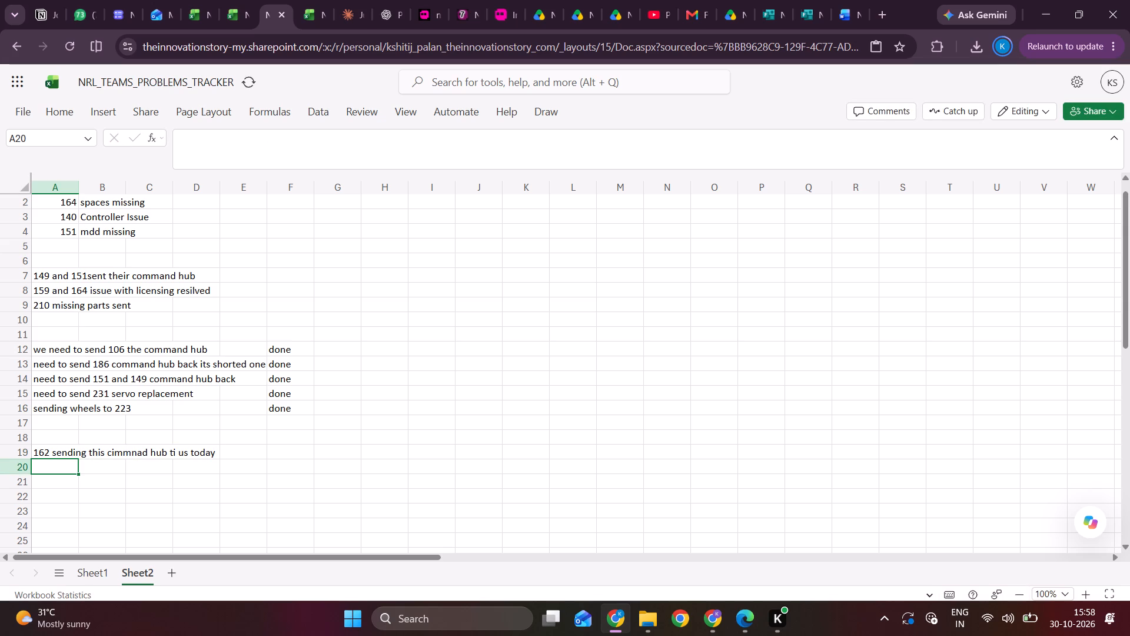
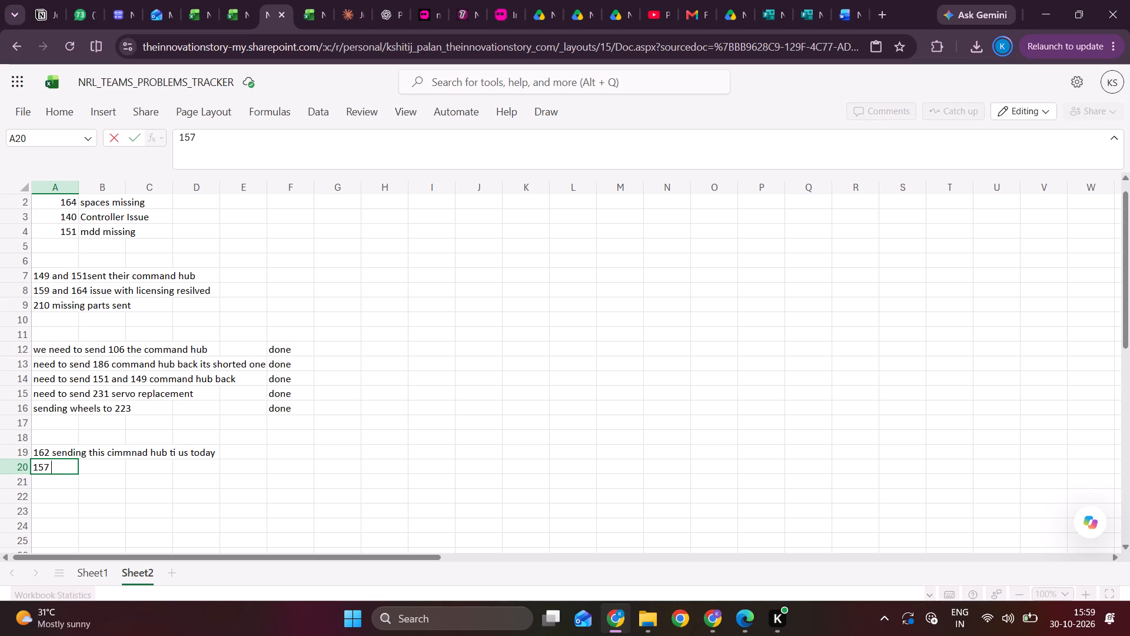
Complete the team 157 note in A20 of Sheet2 as "157 sending this coimmand hub to us today".
text(sending)
key(space)
text(this cimmadn)
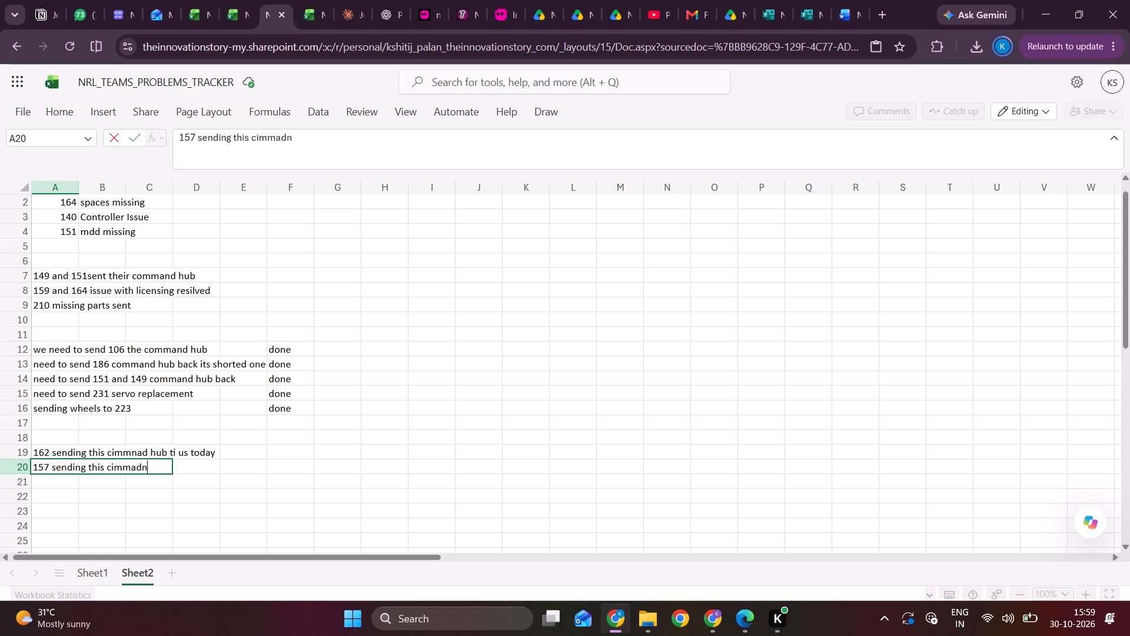
key(BackSpace)
key(BackSpace)
key(BackSpace)
key(BackSpace)
key(BackSpace)
key(BackSpace)
text(oimmand hub)
key(space)
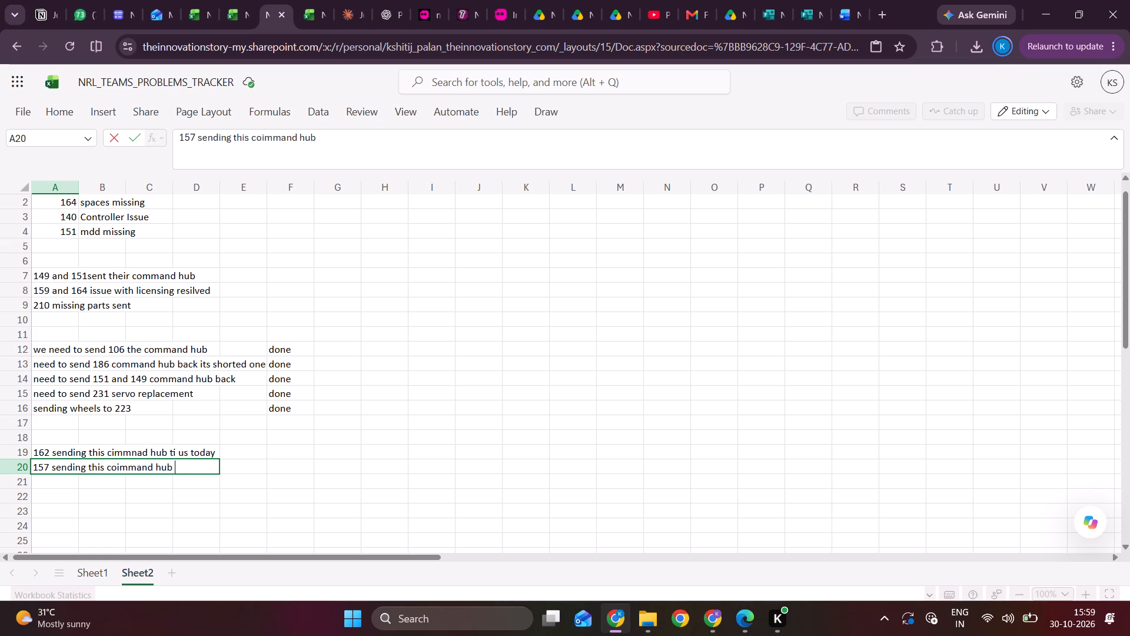
key(t)
text(o us today)
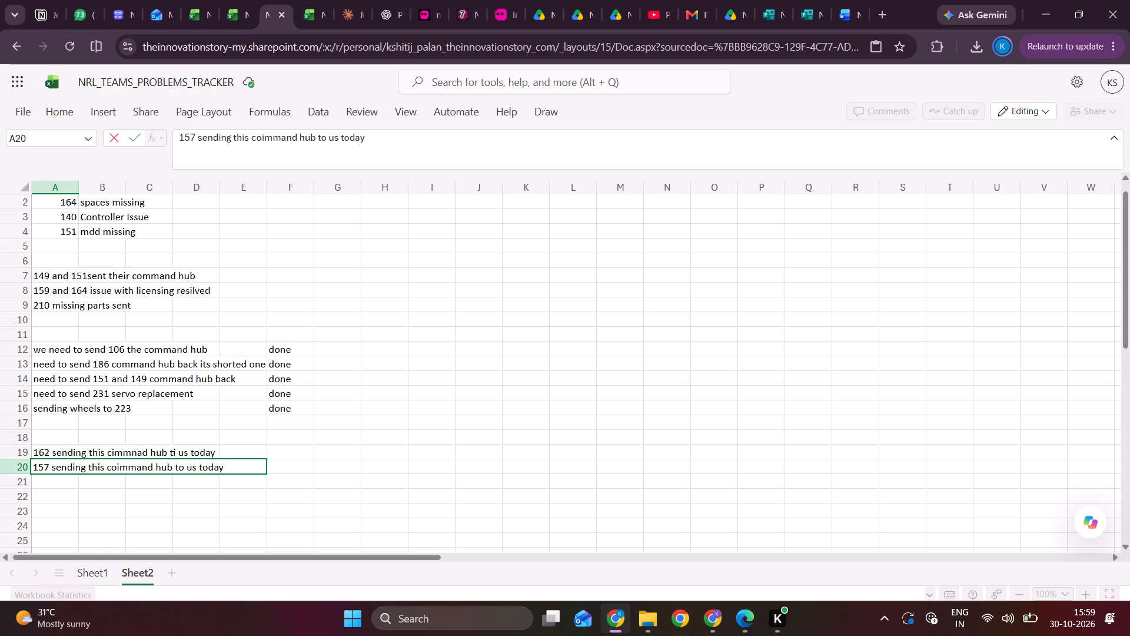
Append "we will recieve it today 30th oct" to the team 162 command hub note in A19.
double_click(60, 458)
double_click(51, 452)
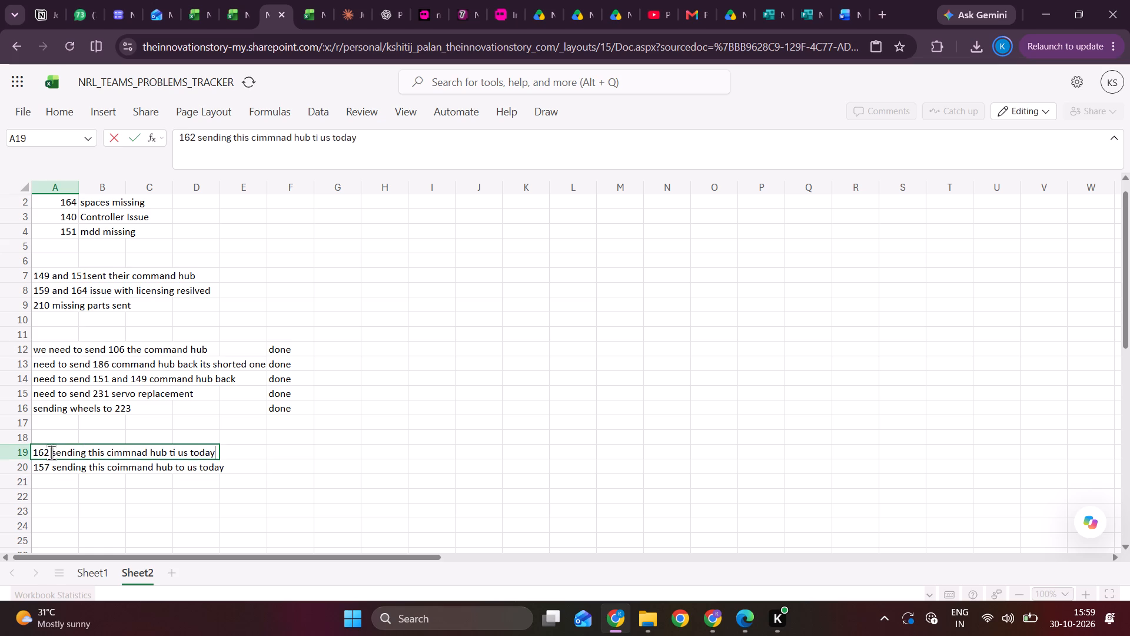
key(space)
text(we will recieve it)
key(space)
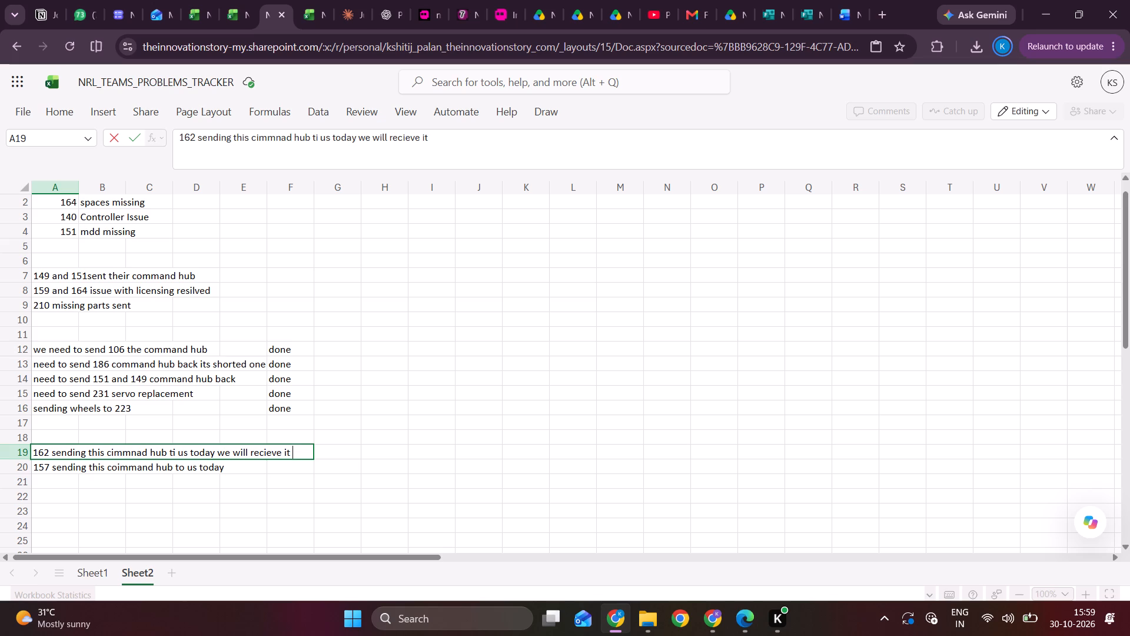
text(today 30th oct)
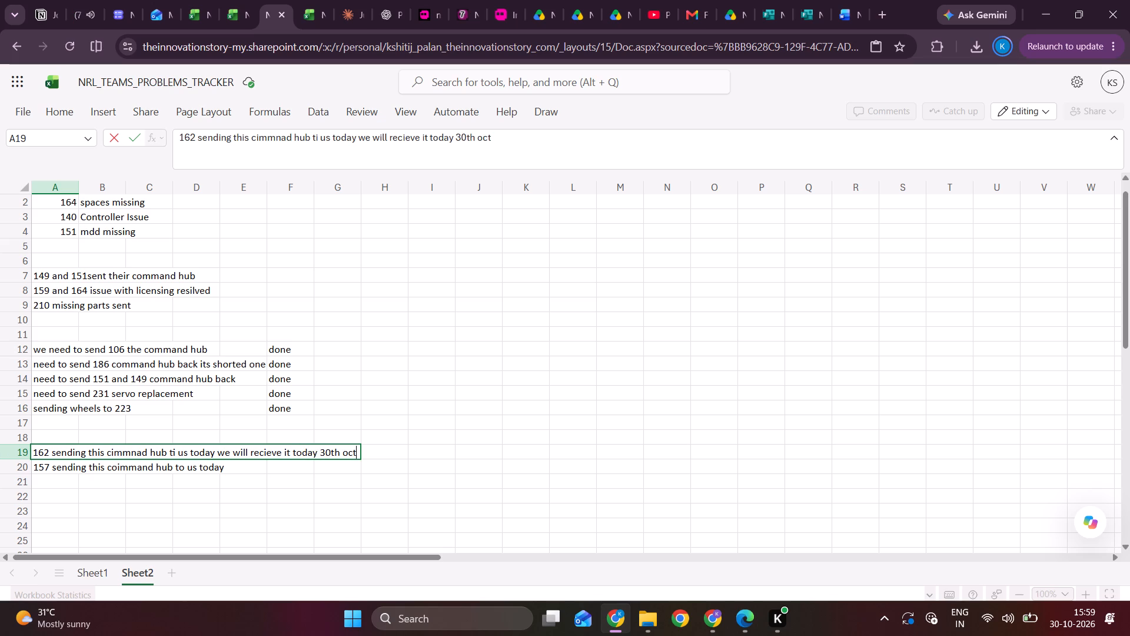
click(144, 487)
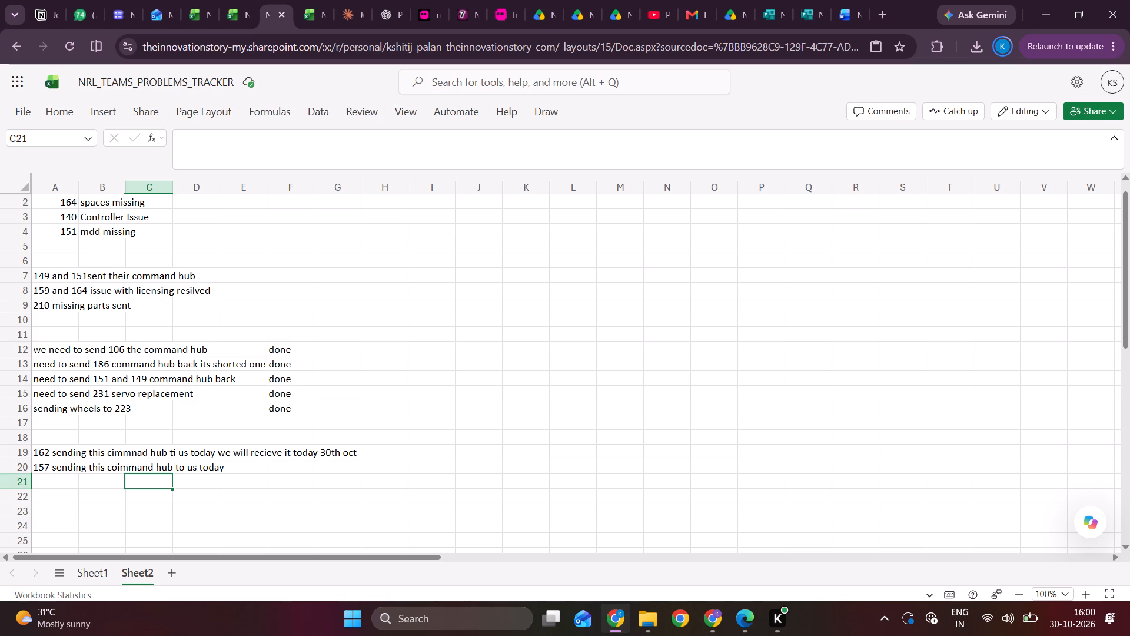
Check team #184's command hub remark in Sheet1 and start a Sheet2 note in A21 reading "184 has sent".
click(96, 569)
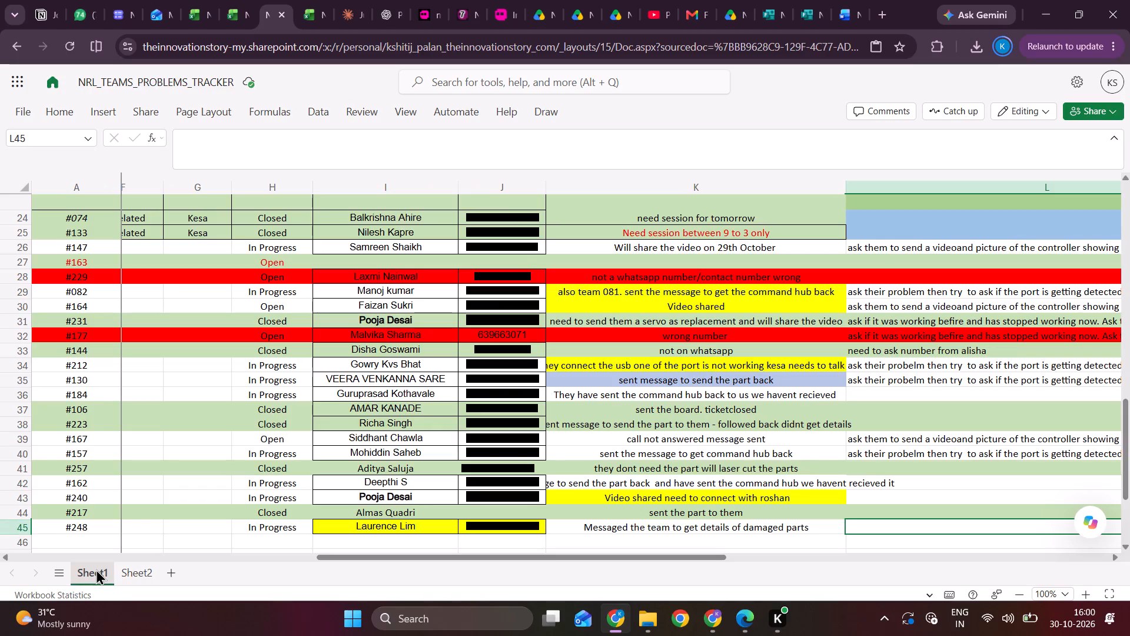
click(660, 399)
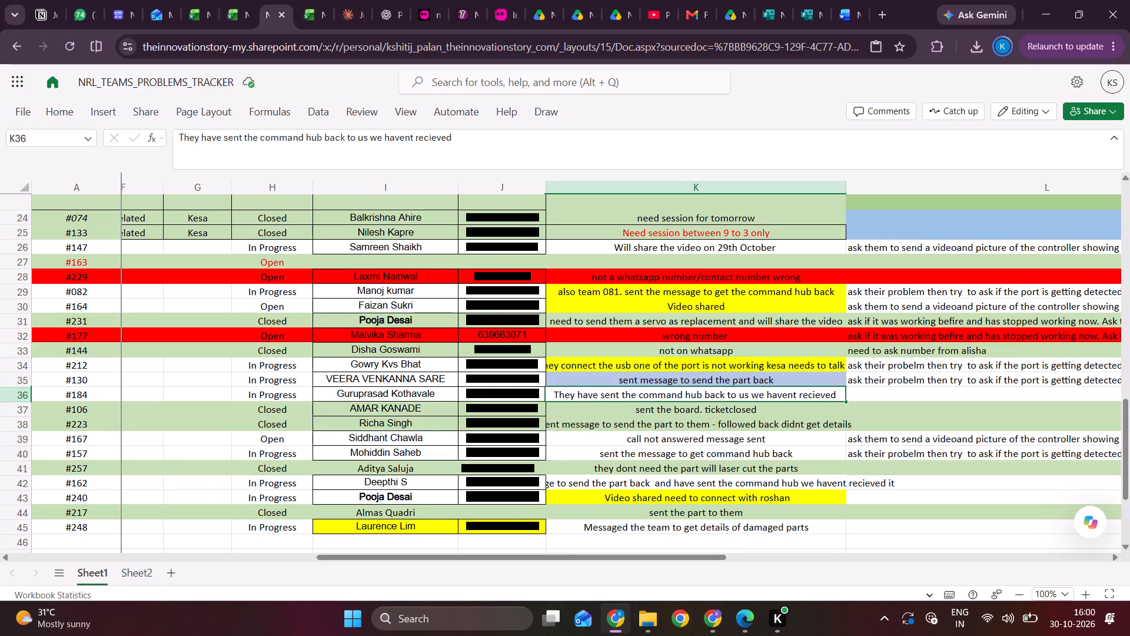
click(138, 572)
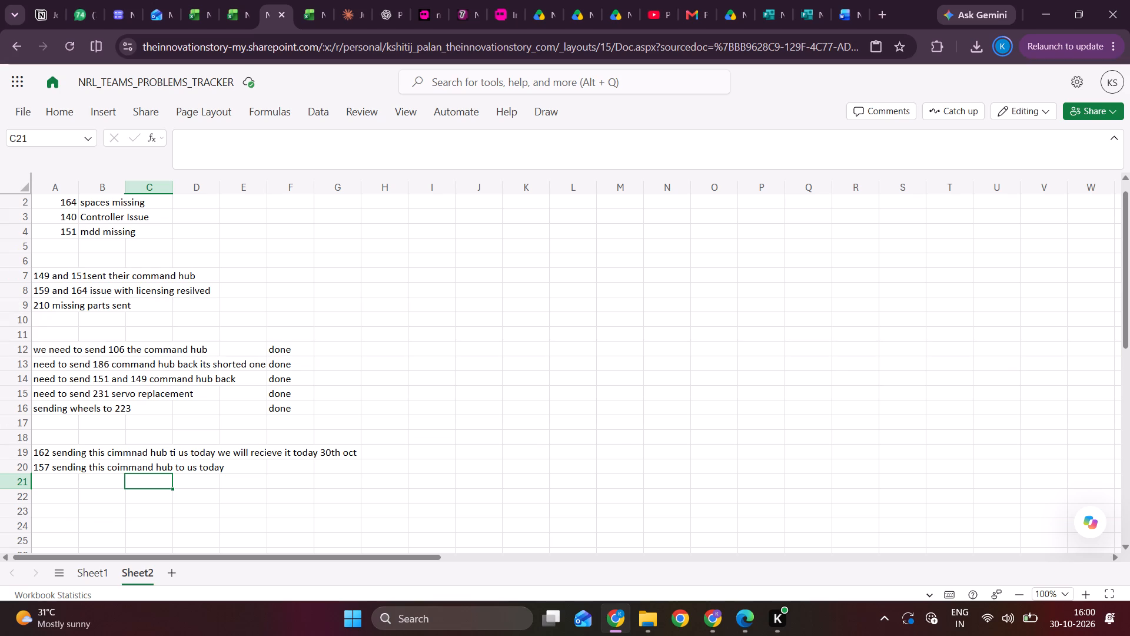
click(71, 486)
key(1)
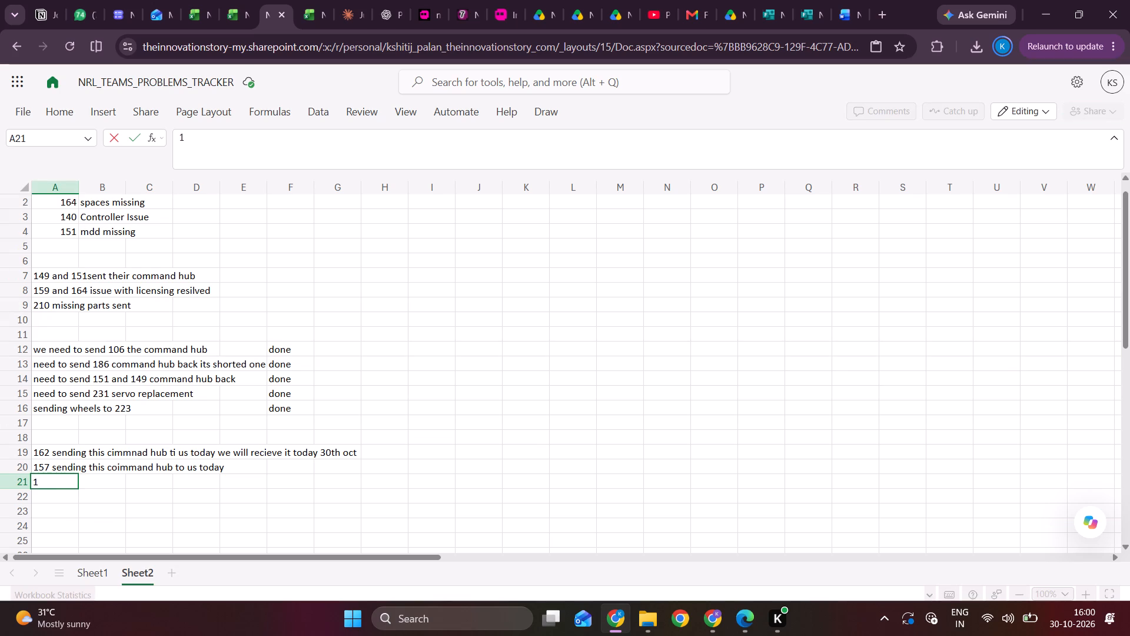
text(84 has sent)
key(space)
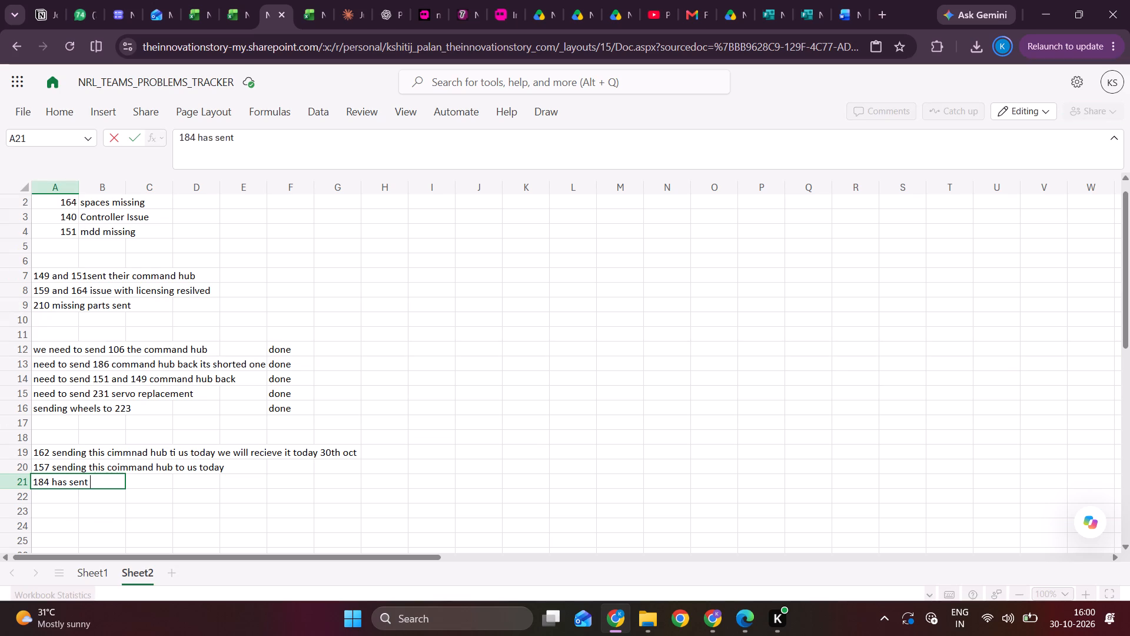
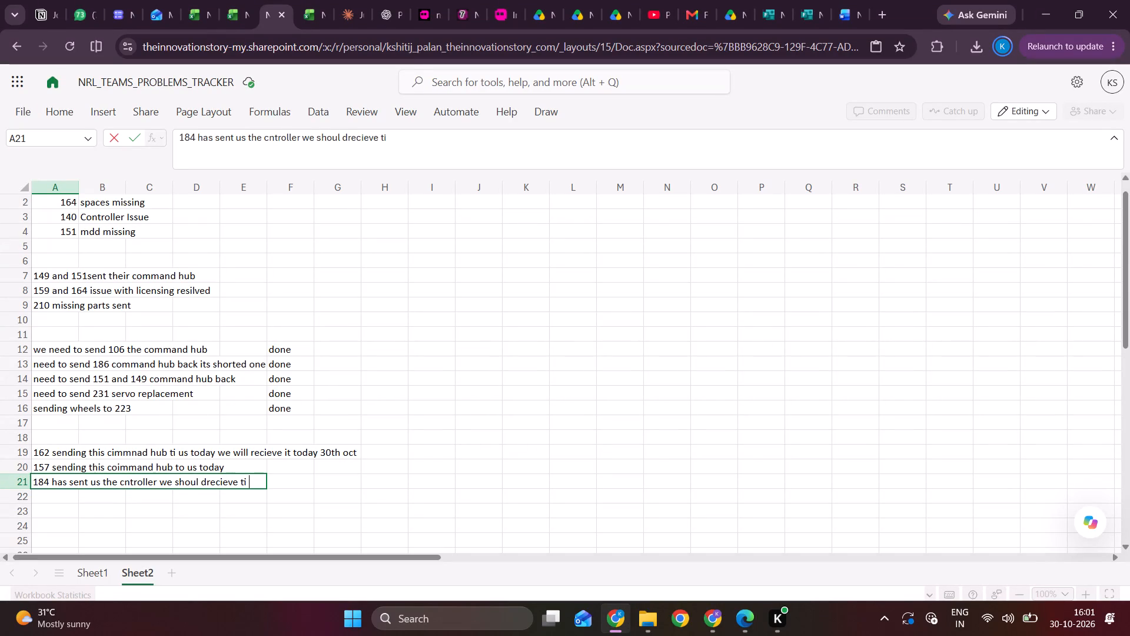
Finish the team 184 note in A21 of Sheet2 so it ends with "it soon".
key(BackSpace)
key(BackSpace)
key(BackSpace)
text(it)
key(space)
key(BackSpace)
key(BackSpace)
text(t soon)
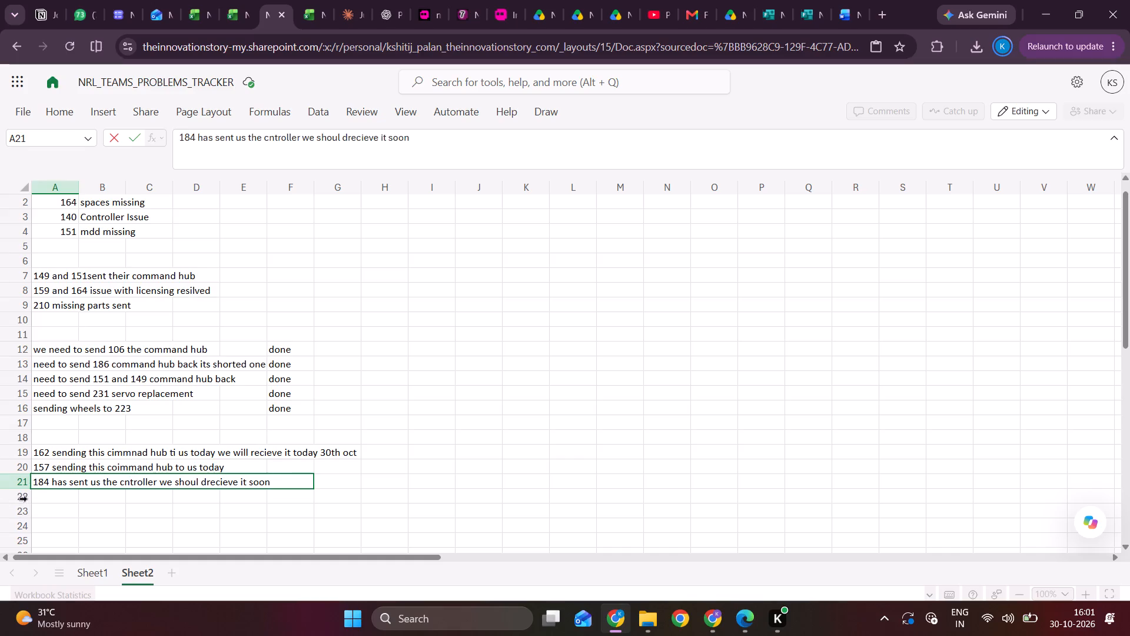
click(34, 493)
Review the Sheet1 remarks for teams #167, #157, #162 and #248 against the notes listed in Sheet2.
click(92, 571)
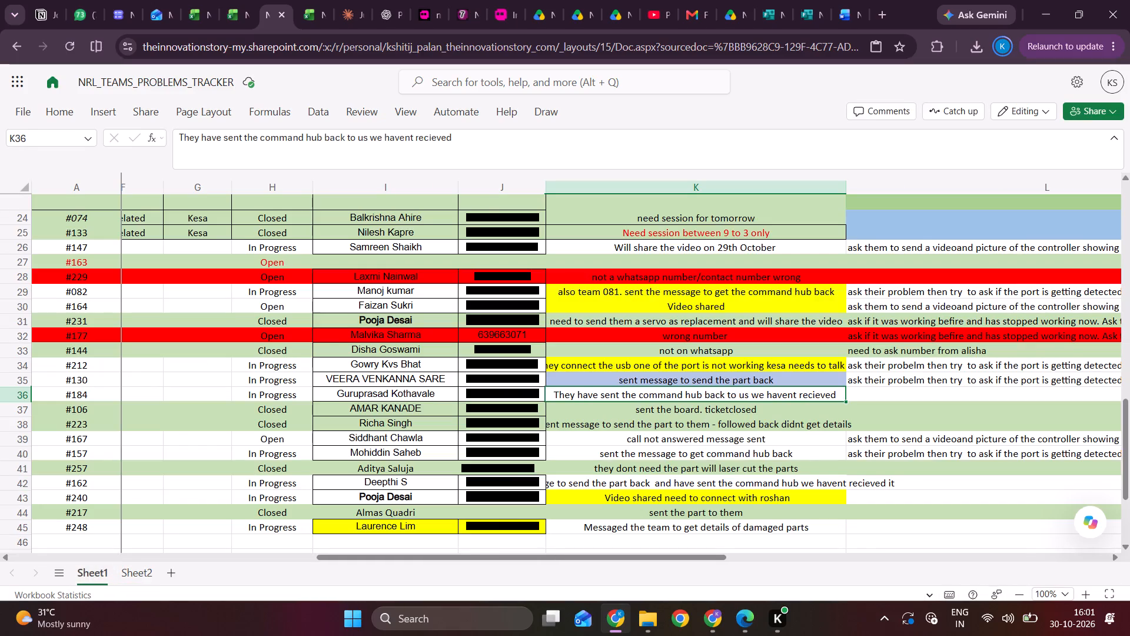
click(616, 442)
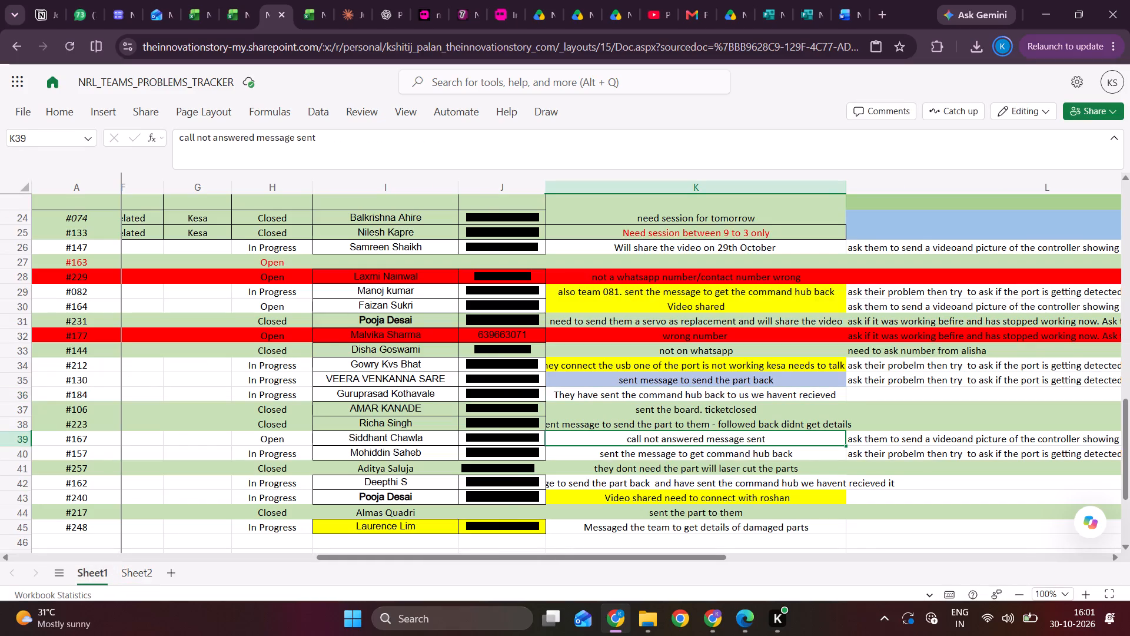
click(627, 456)
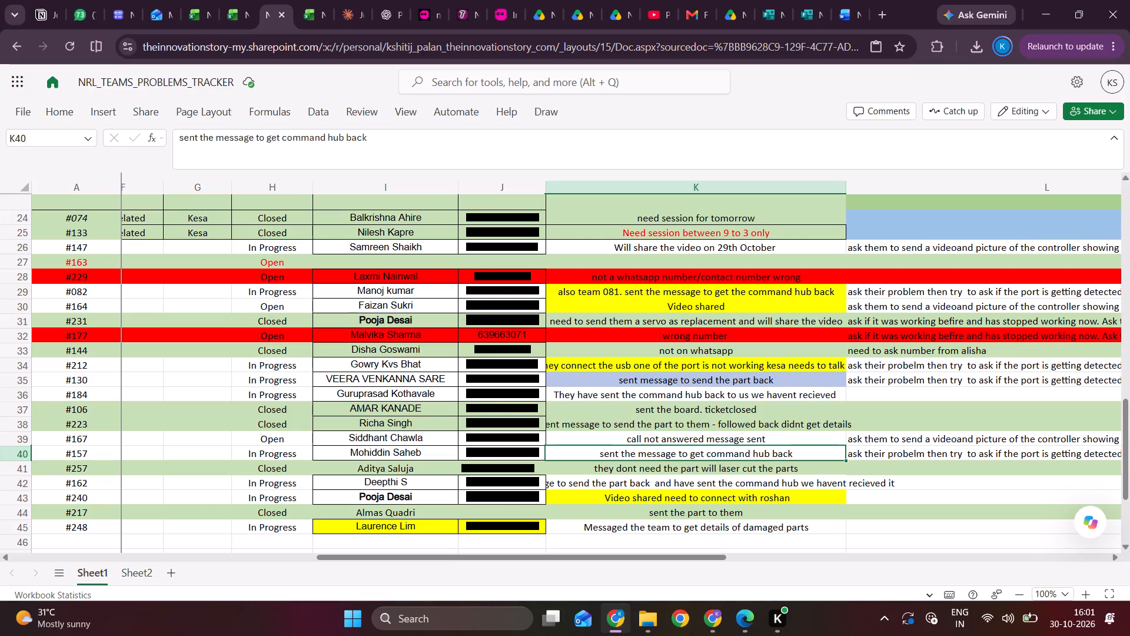
scroll(526, 492, right, 1)
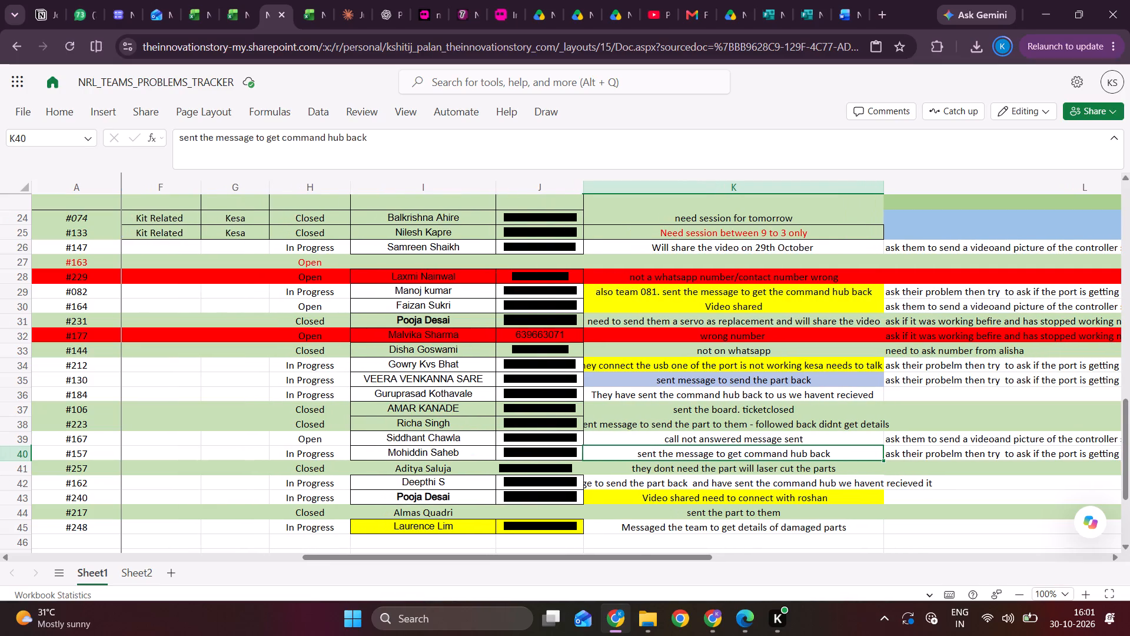
click(619, 483)
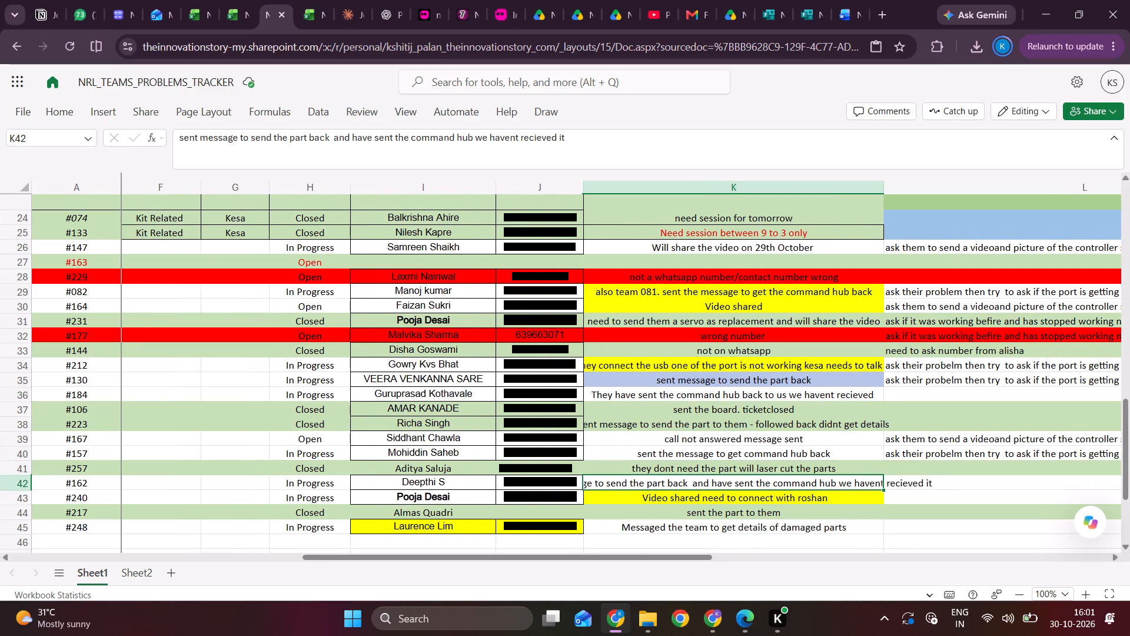
click(136, 575)
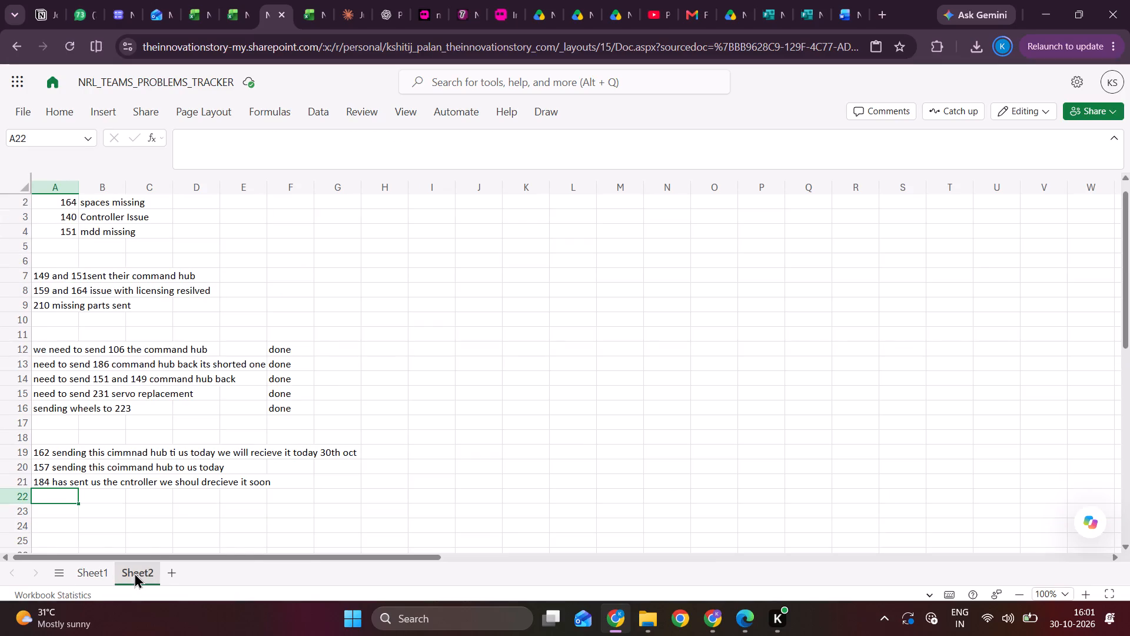
click(104, 571)
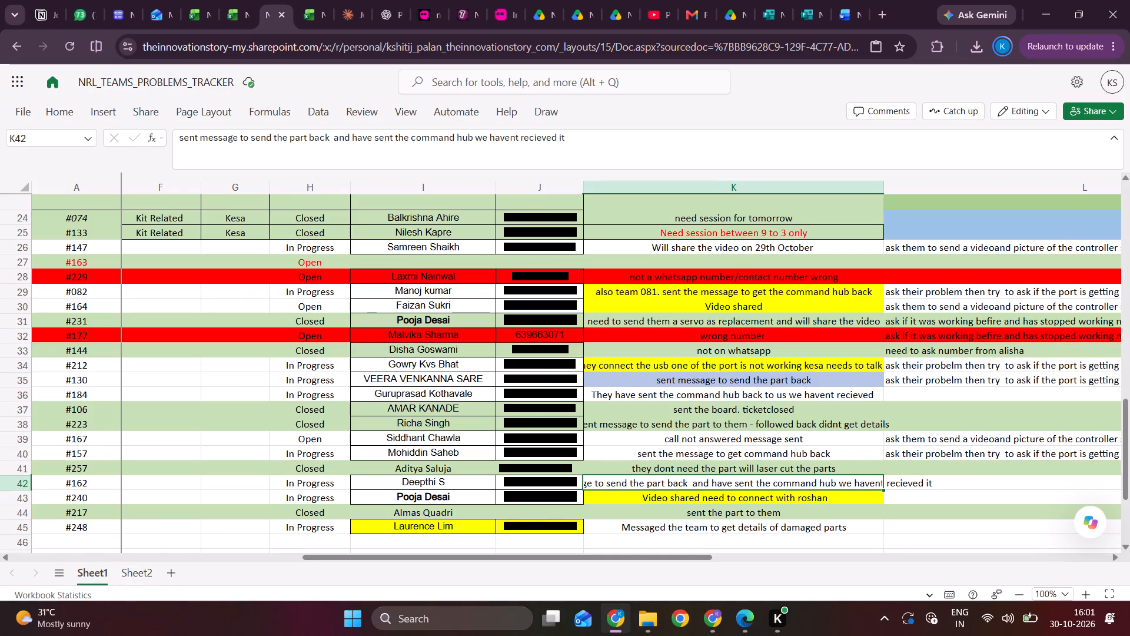
scroll(660, 501, down, 1)
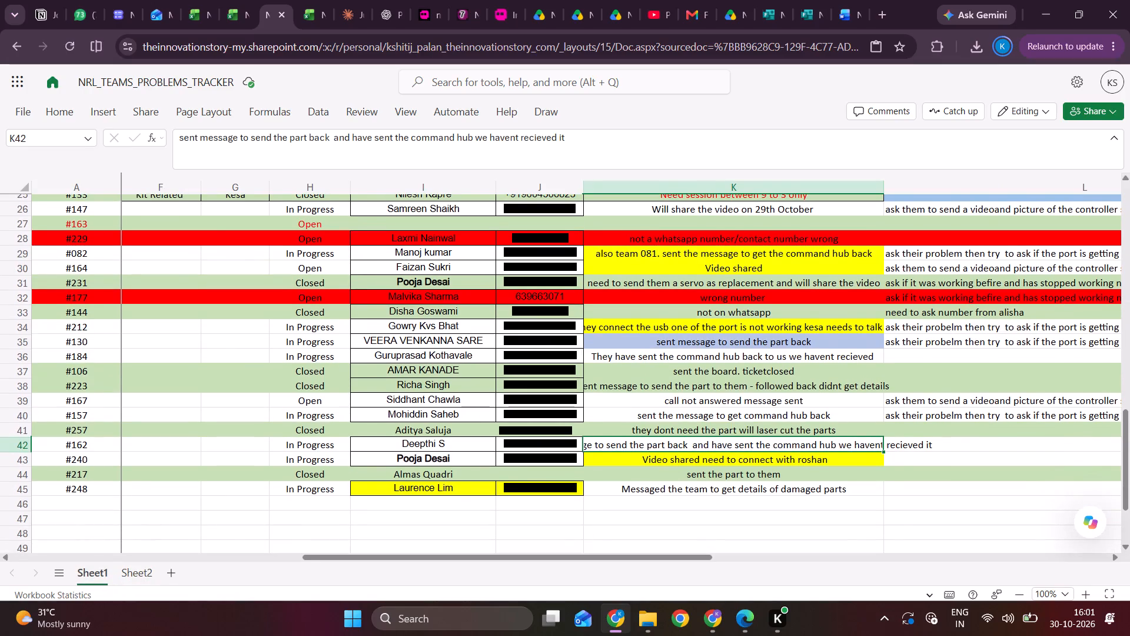
click(703, 493)
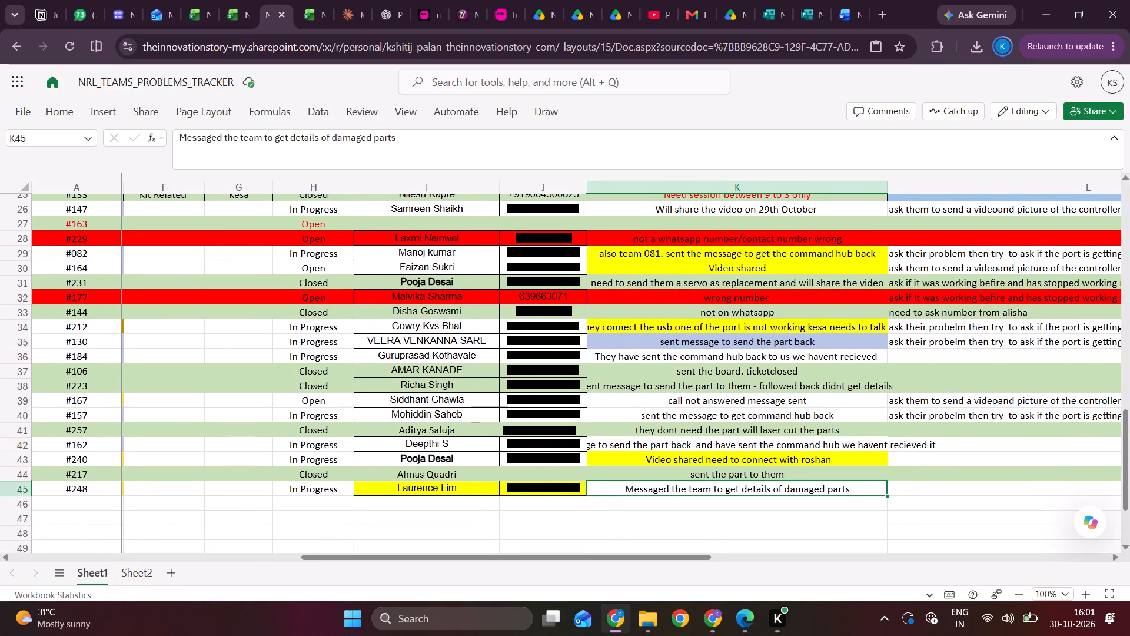
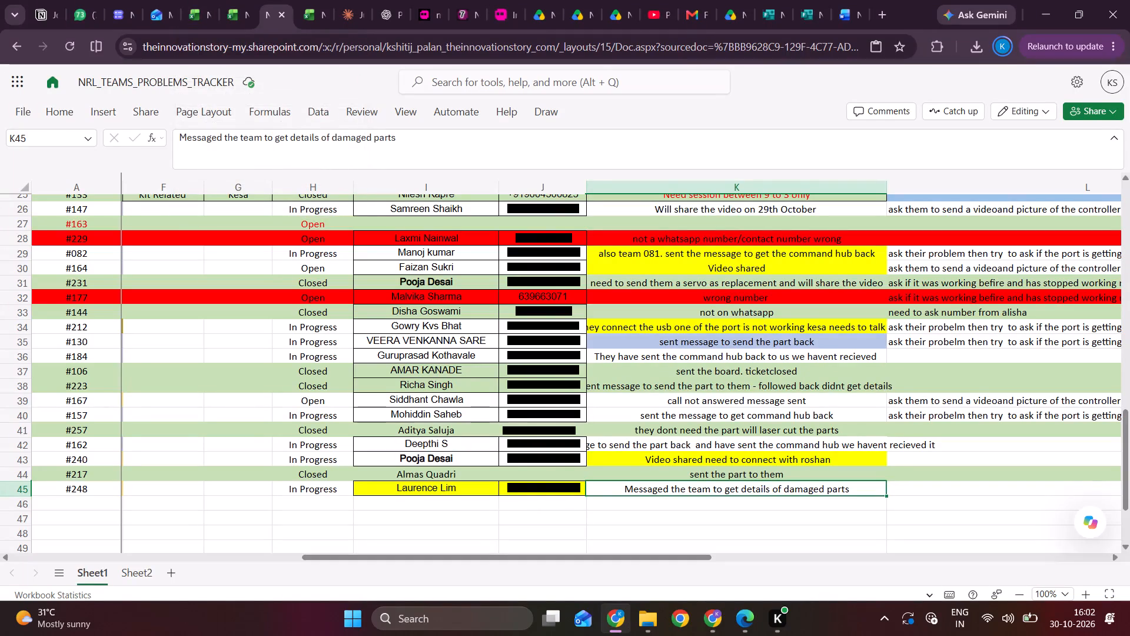
Check the Sheet1 command hub remark for team #082 against the notes listed in Sheet2.
click(690, 254)
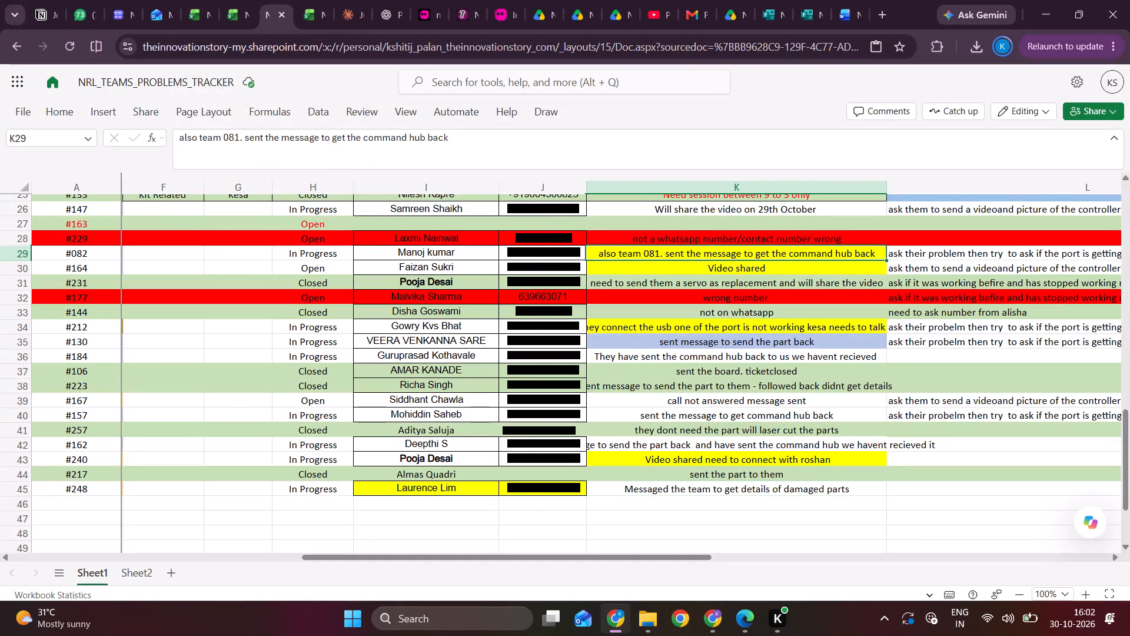
click(139, 576)
click(84, 579)
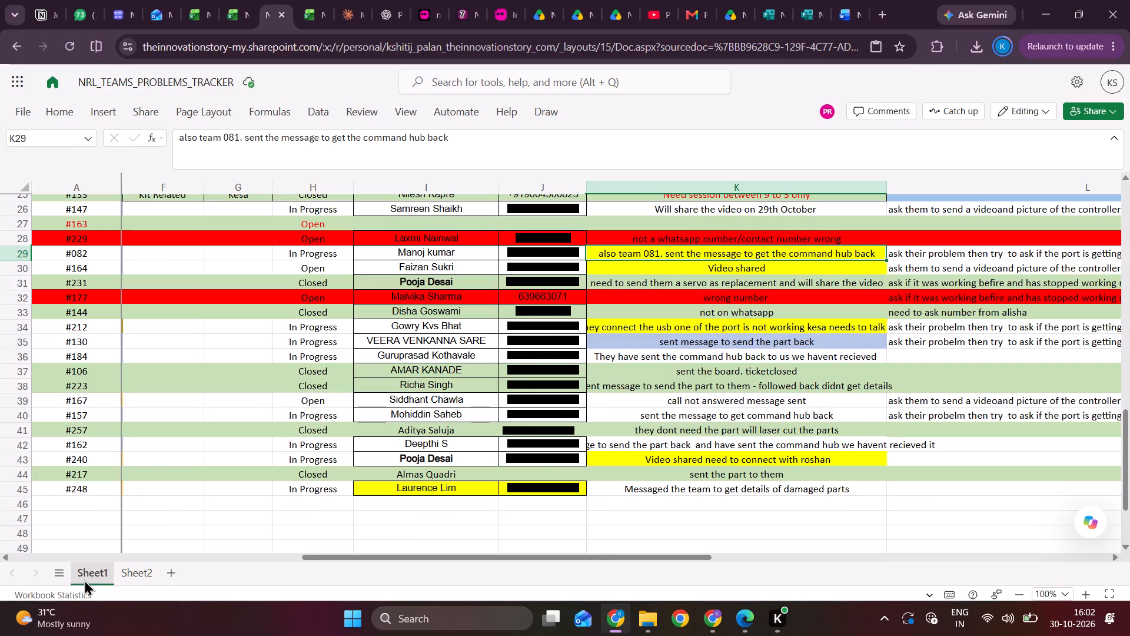
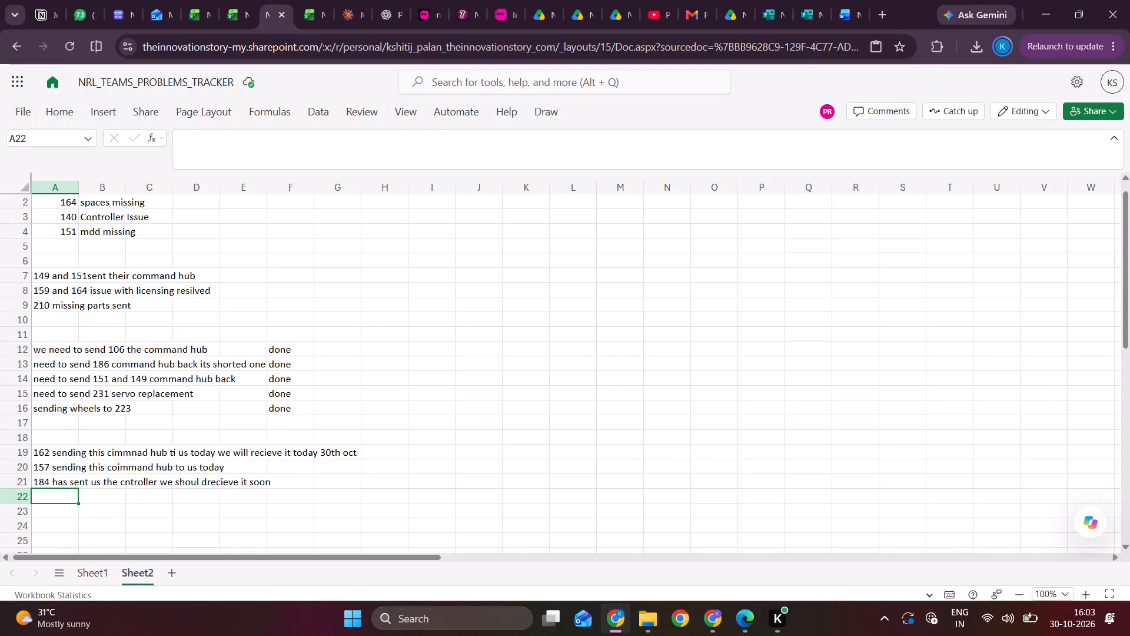
Return to Sheet1 of the tracker and select the mentor name cell for team #177.
click(95, 577)
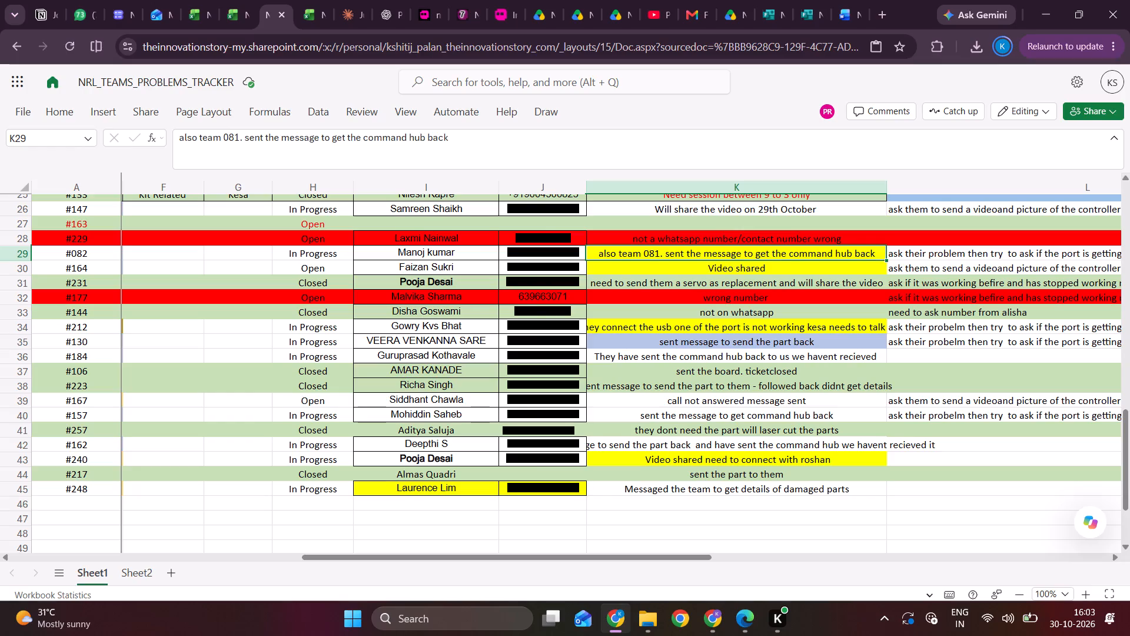
click(434, 303)
Find the NRL Kit Feedback workbook among the open ones and examine the most recent team responses at the table's end.
click(233, 0)
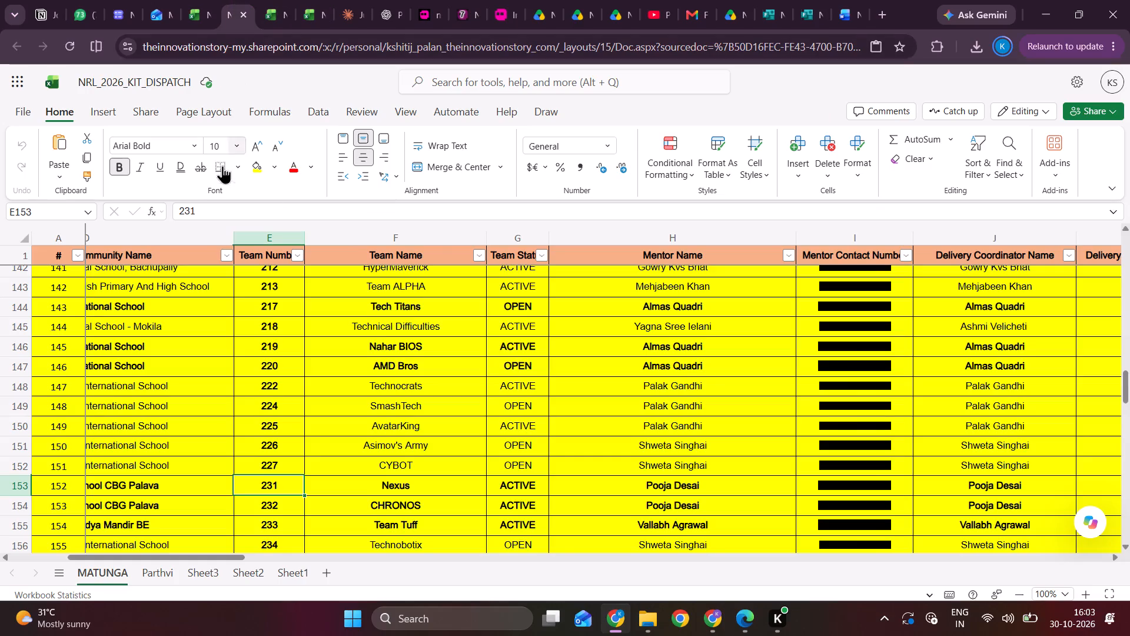
click(197, 0)
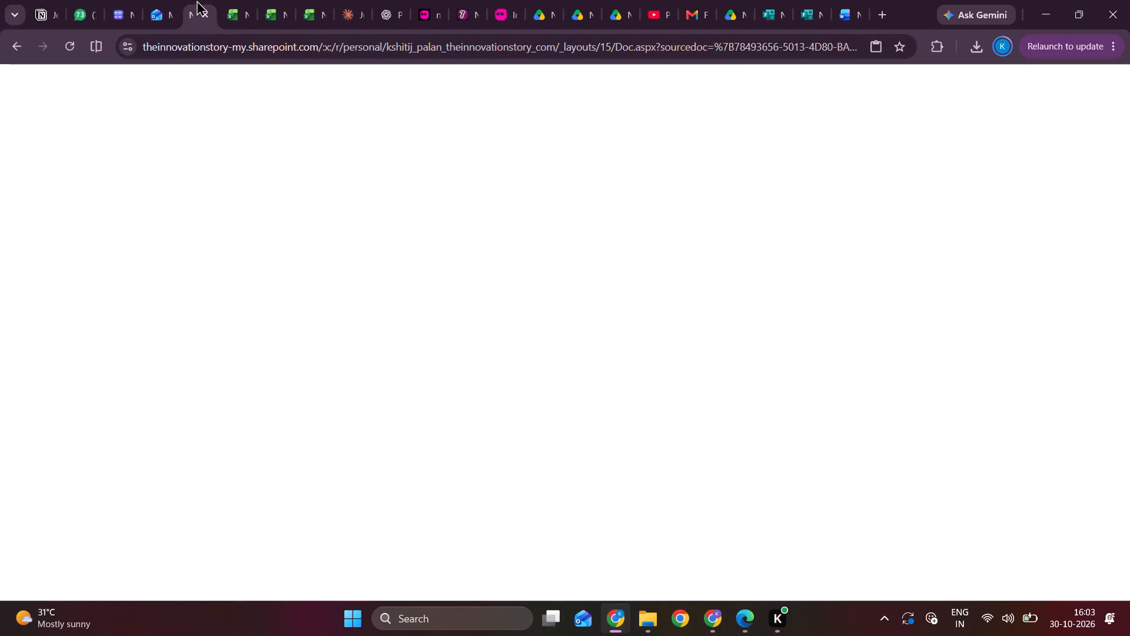
click(251, 1)
click(273, 6)
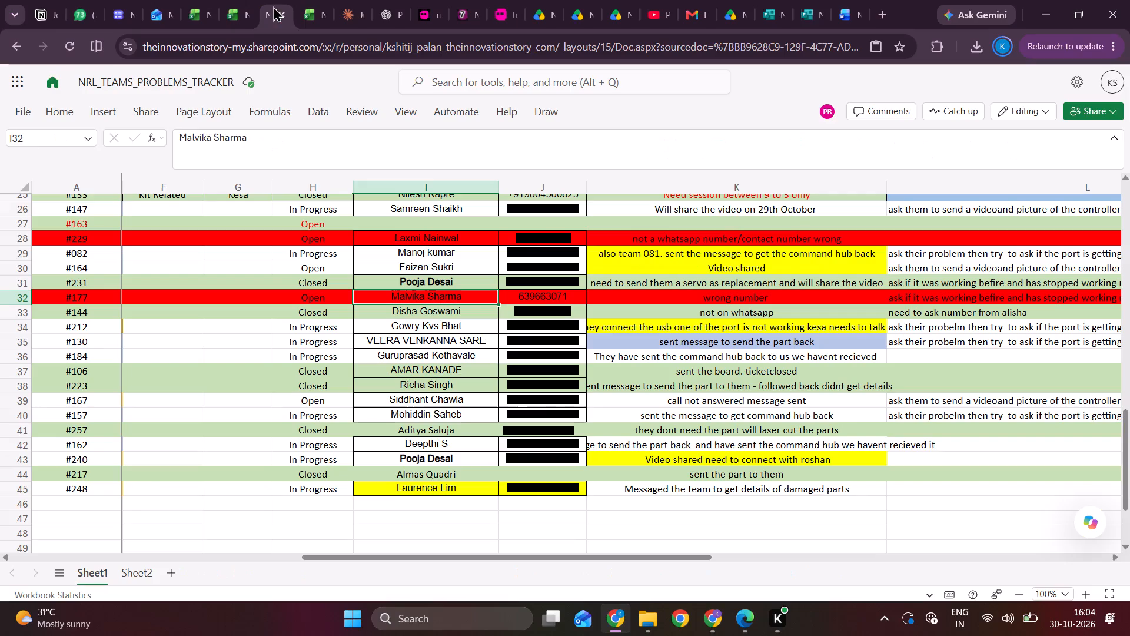
click(309, 11)
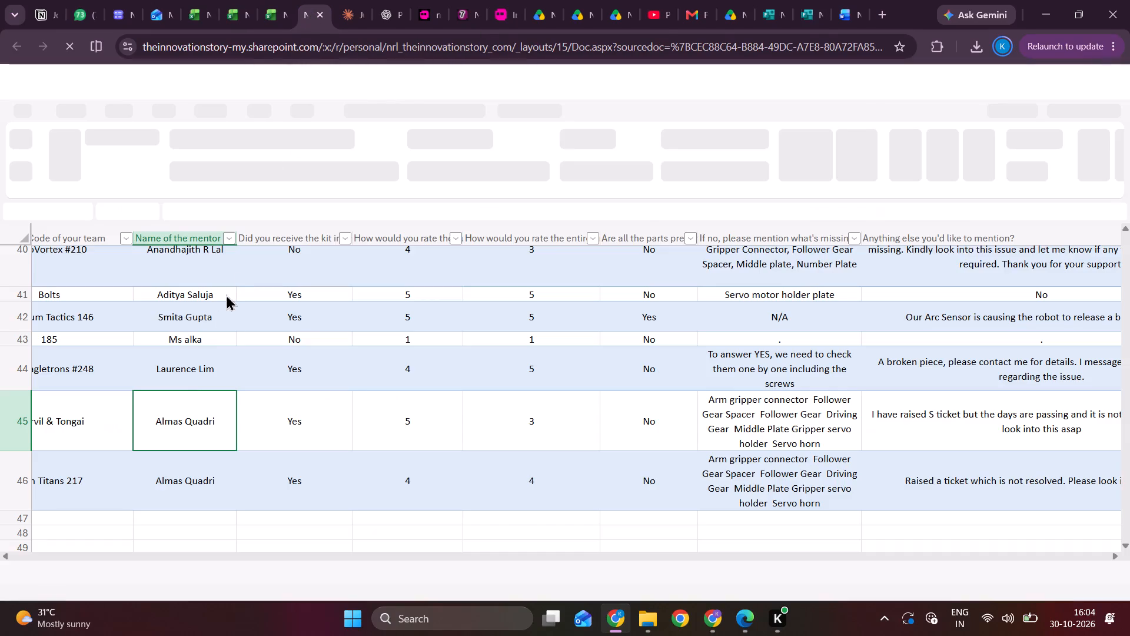
scroll(184, 456, down, 2)
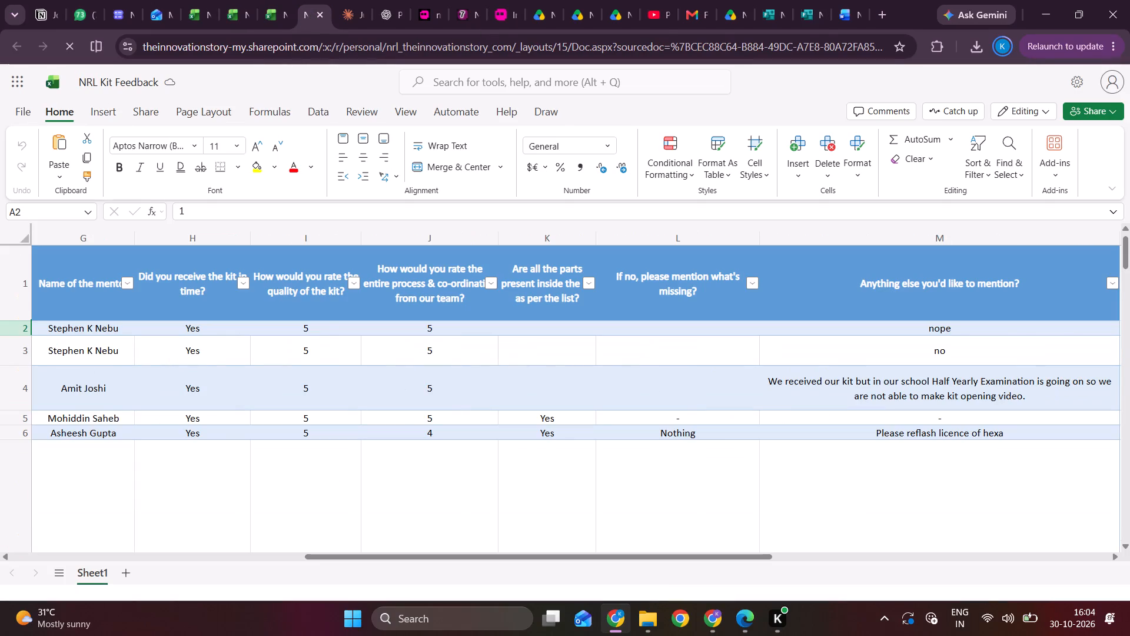
scroll(333, 462, up, 1)
scroll(333, 462, down, 6)
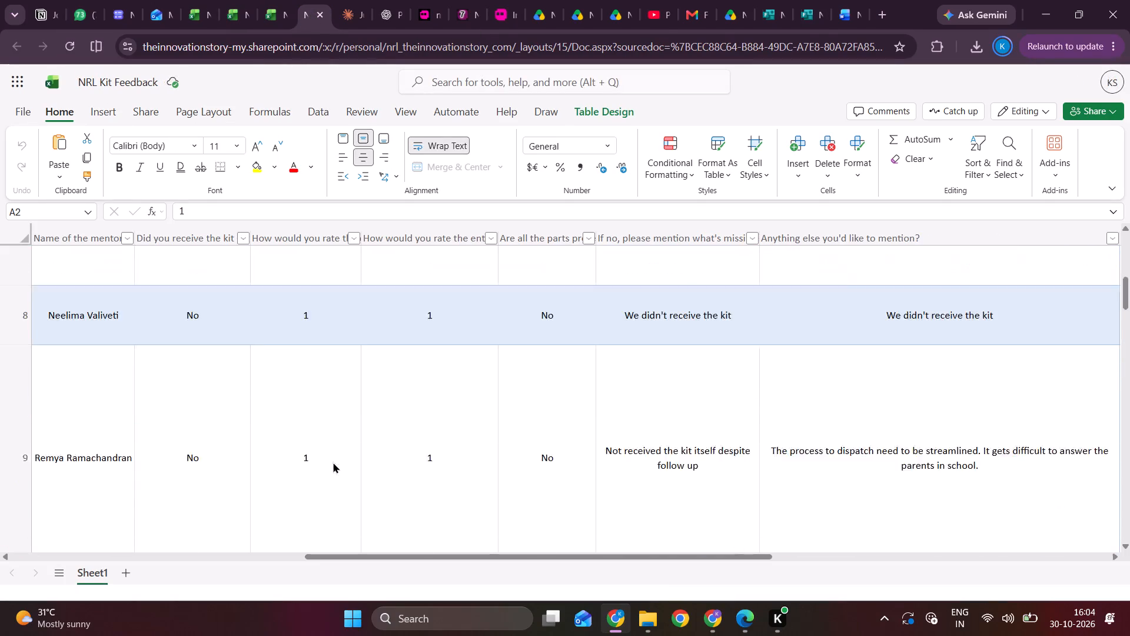
scroll(333, 462, down, 12)
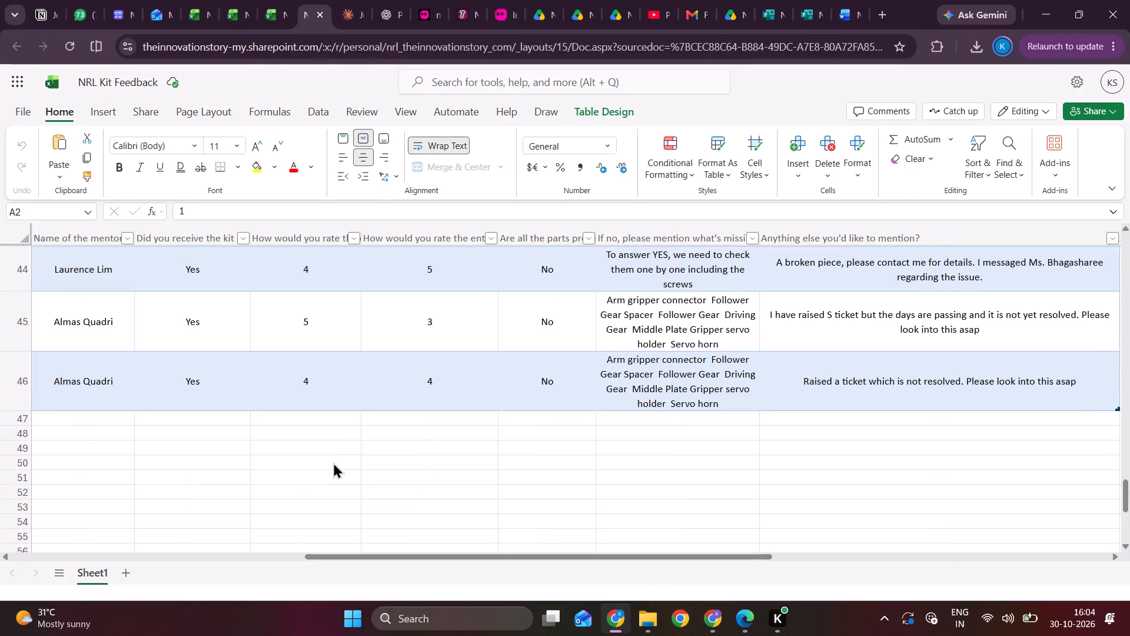
scroll(333, 462, down, 2)
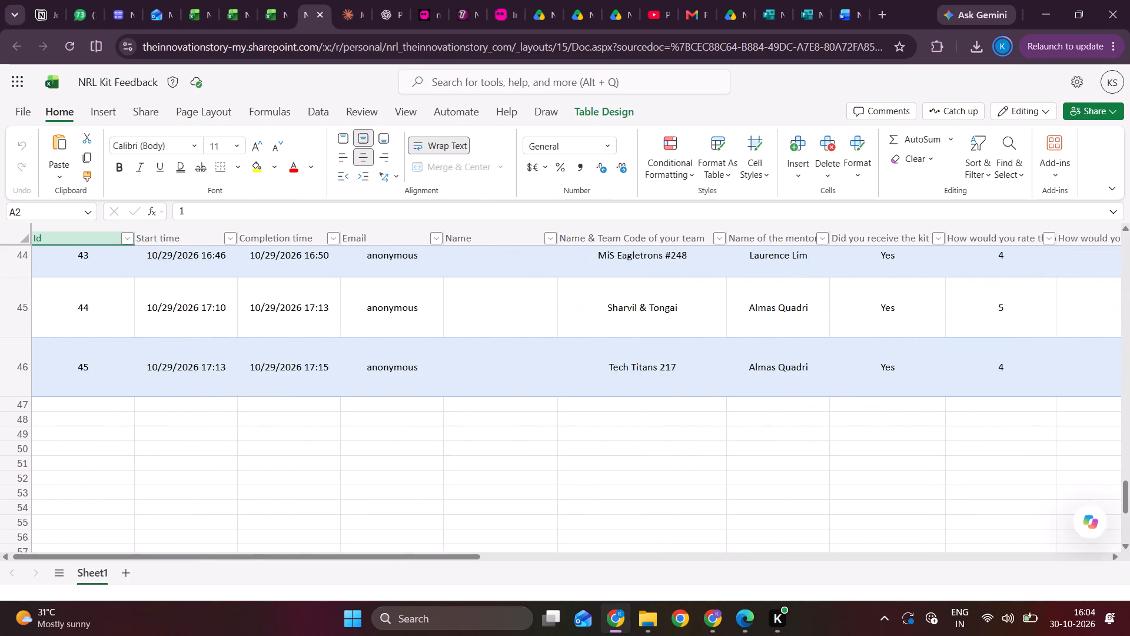
scroll(333, 462, right, 5)
scroll(333, 462, left, 2)
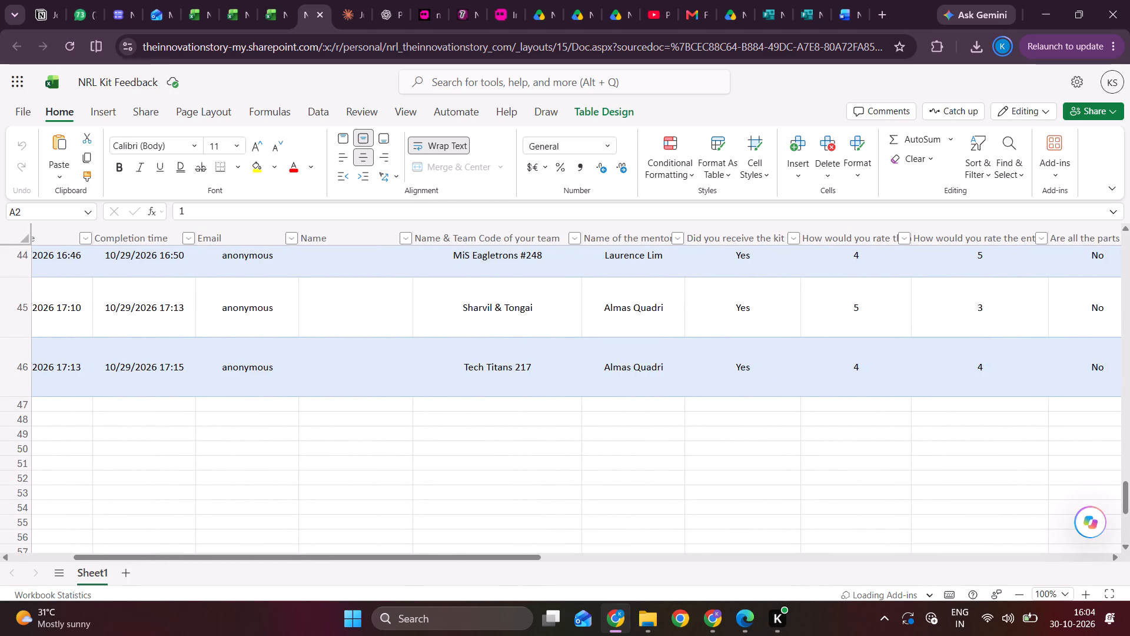
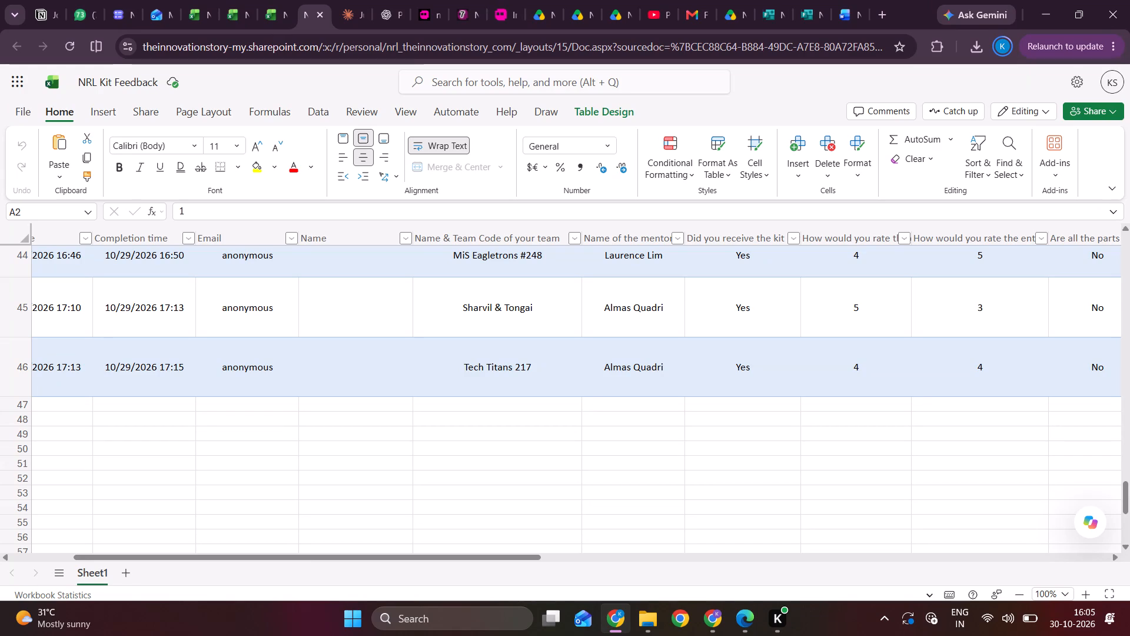
Switch to the NRL portal's Support page and open the ticket "Can we purchase a new brain (hub controller".
click(454, 19)
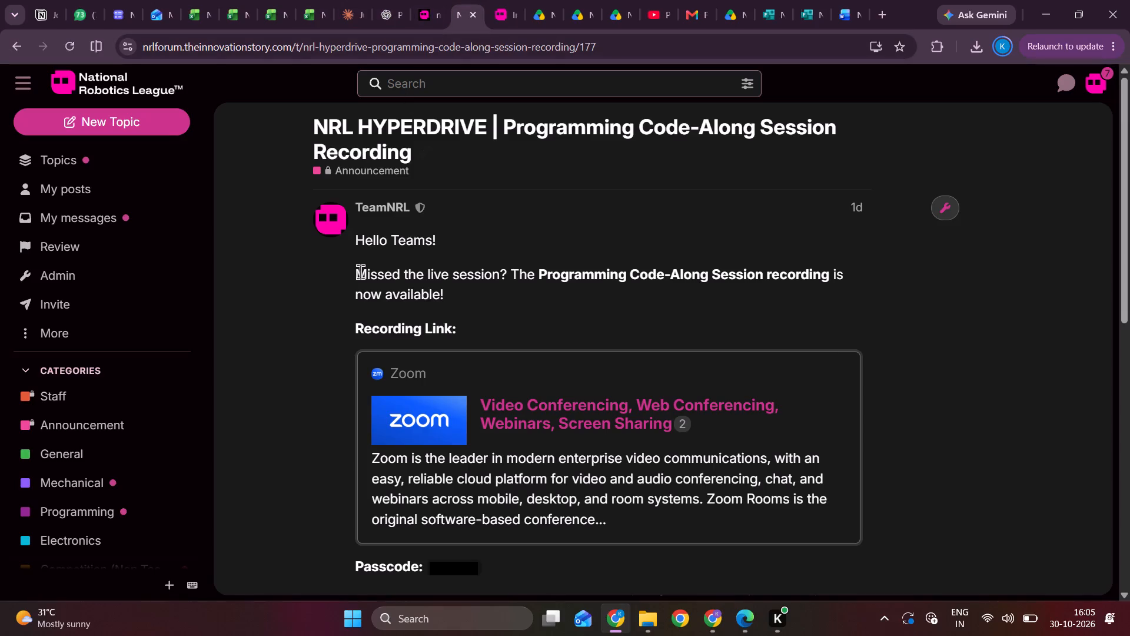
click(428, 16)
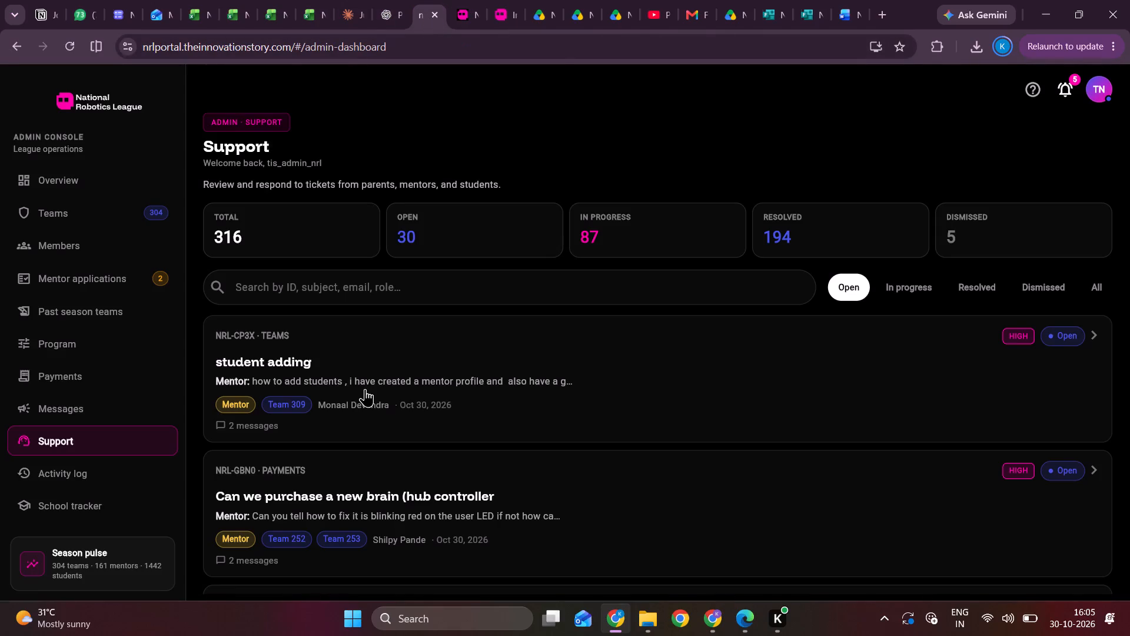
scroll(365, 389, down, 3)
click(371, 395)
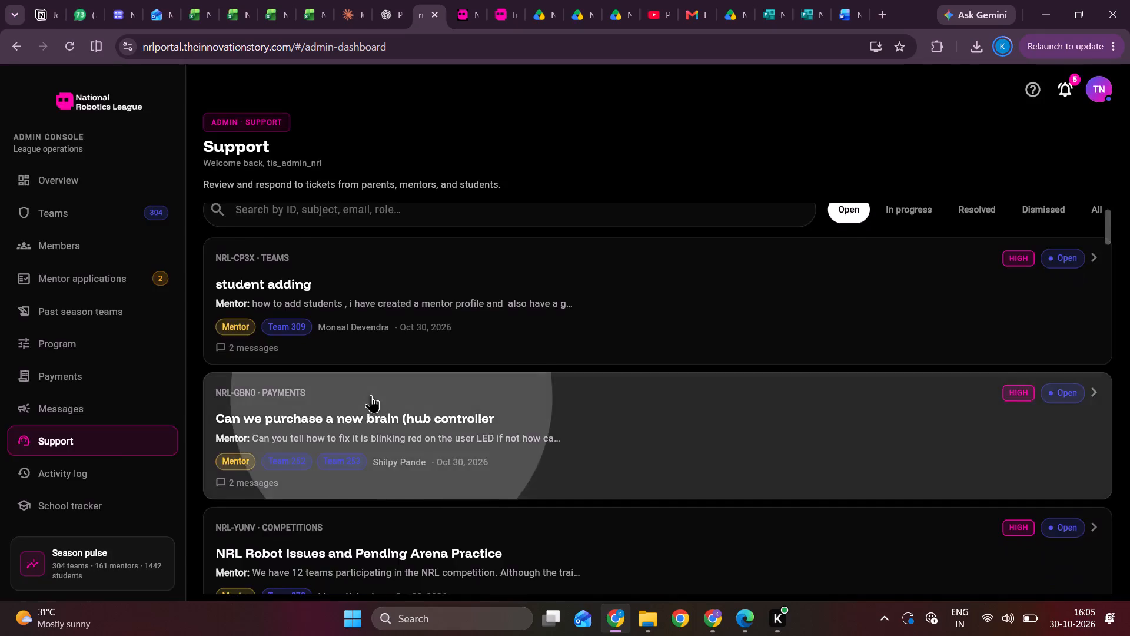
Begin the ticket reply with "Yes please find the procurement link on the forum".
click(420, 500)
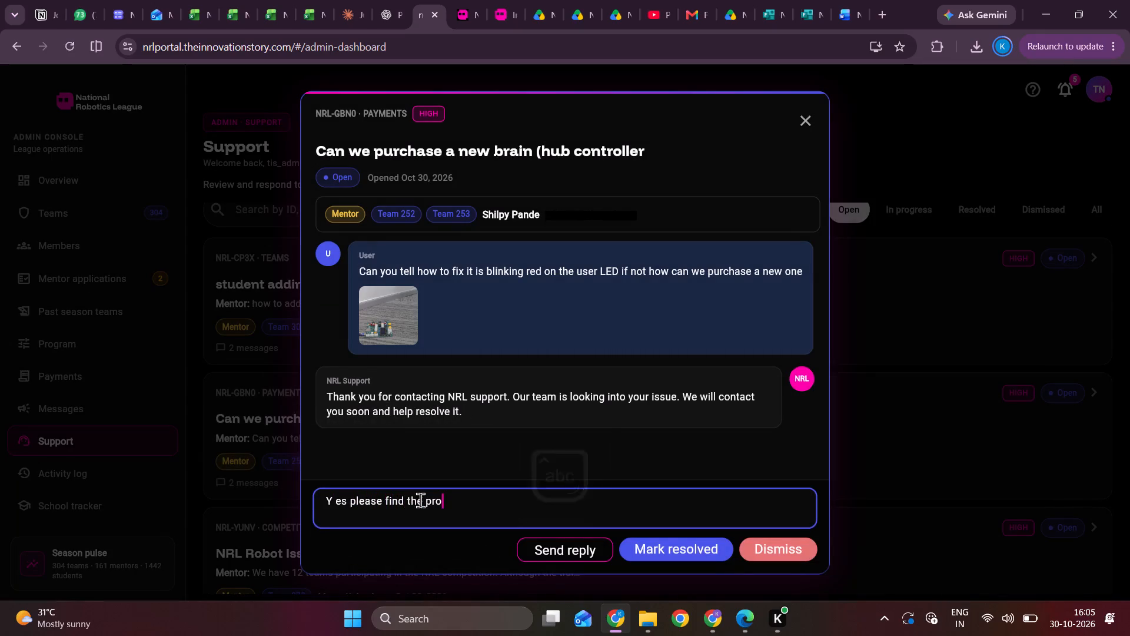
text(curement ki)
key(BackSpace)
key(BackSpace)
text(link o)
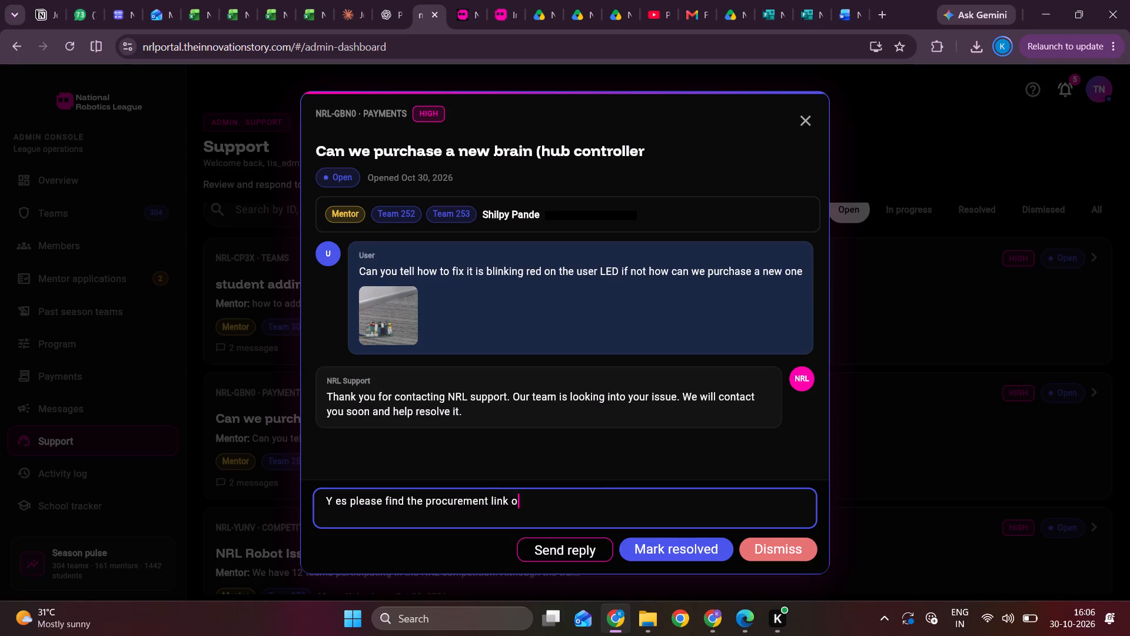
key(BackSpace)
text(om)
key(space)
key(BackSpace)
key(BackSpace)
text(n the)
key(space)
click(336, 499)
key(BackSpace)
click(570, 503)
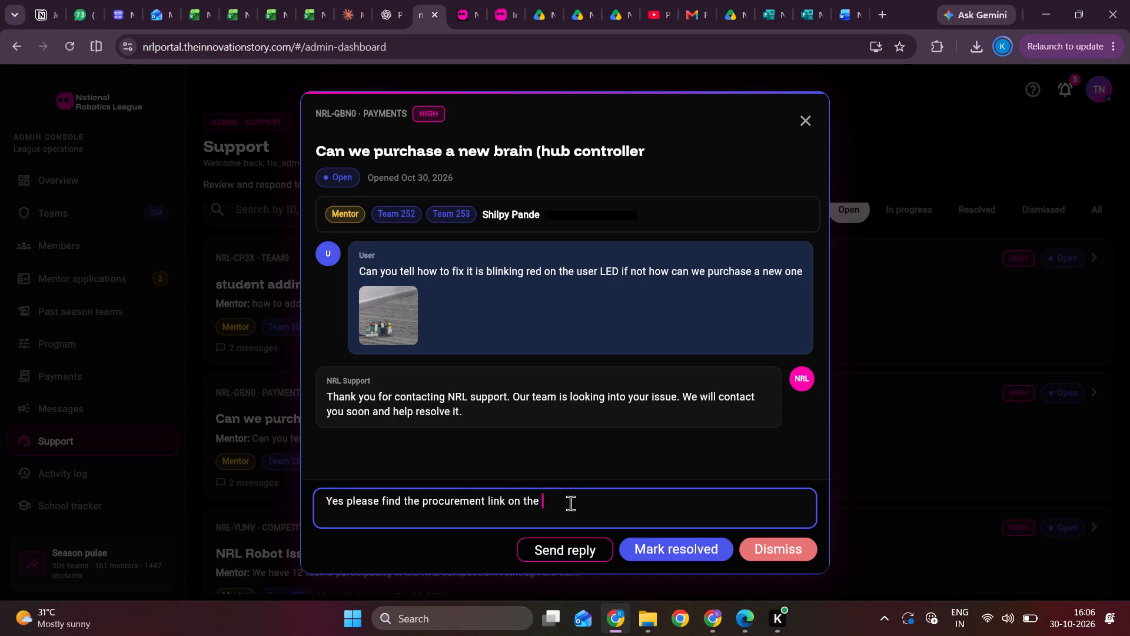
text(forum)
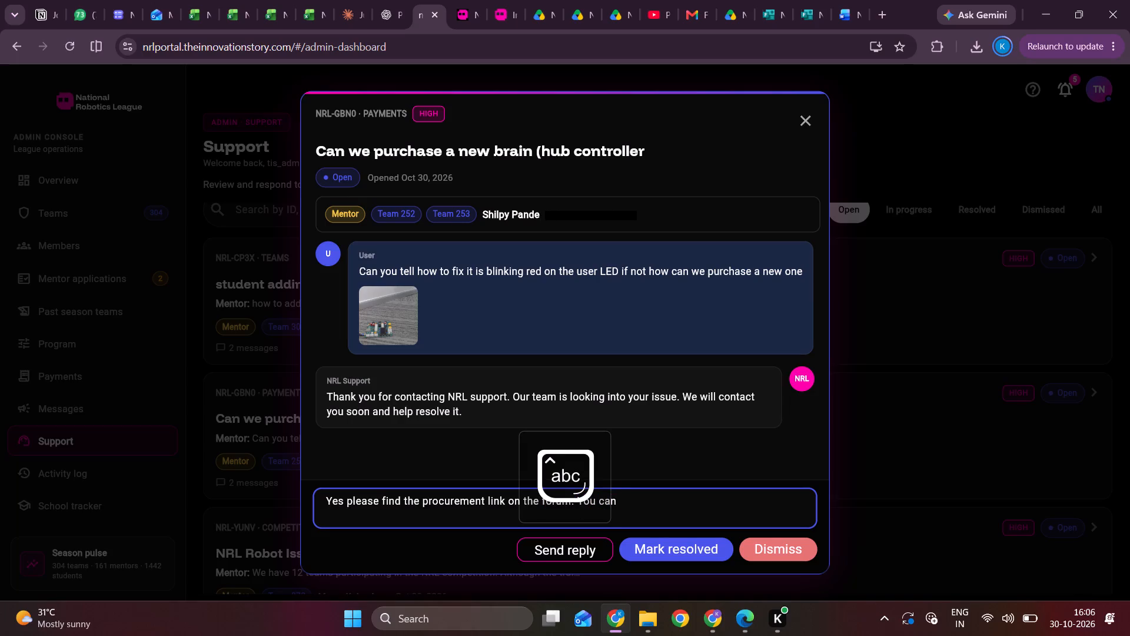
Continue the reply with the wording "You can procure a damaged part or".
key(space)
text(prou)
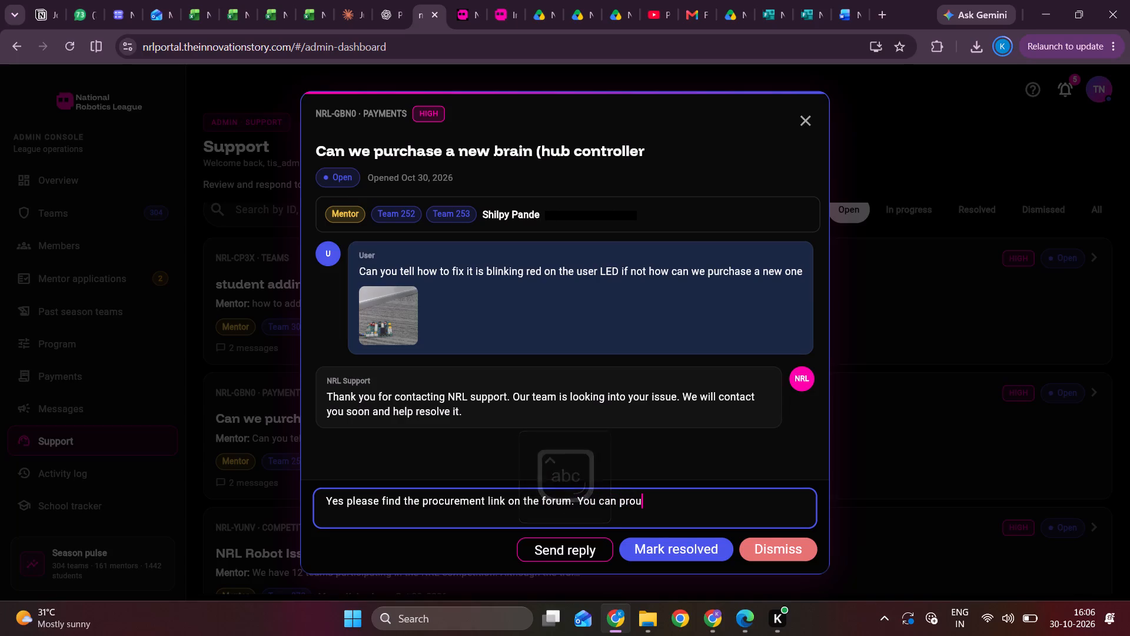
key(BackSpace)
text(cure a new part of a)
key(space)
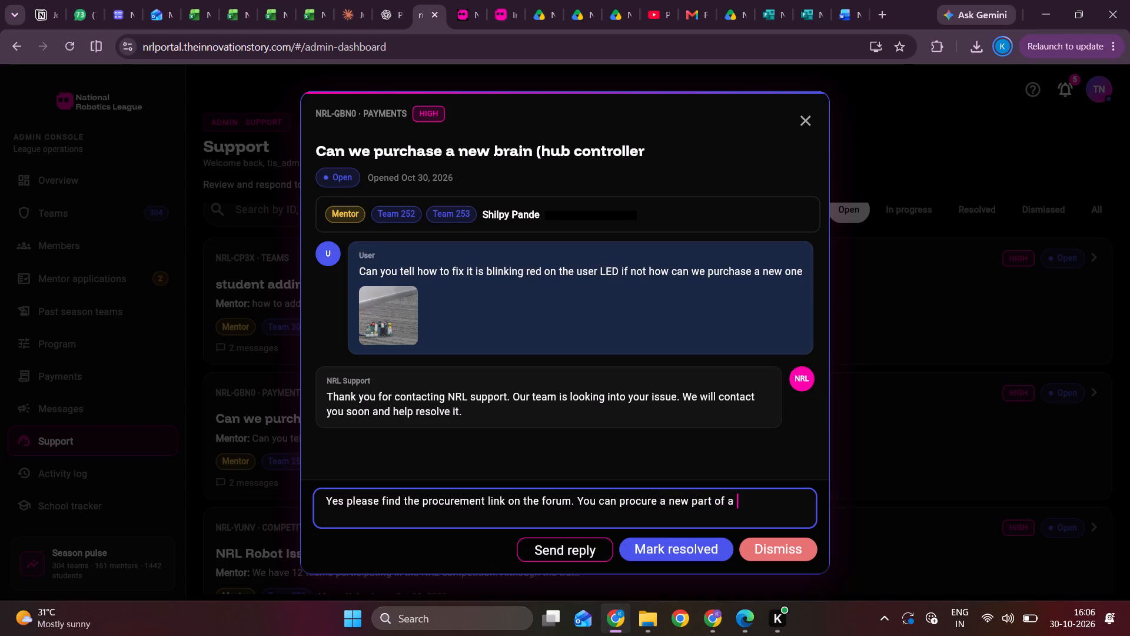
key(BackSpace)
key(BackSpace)
key(BackSpace)
key(BackSpace)
key(BackSpace)
text(or a ba)
key(BackSpace)
key(BackSpace)
key(BackSpace)
key(BackSpace)
key(BackSpace)
key(BackSpace)
key(BackSpace)
key(BackSpace)
key(BackSpace)
key(BackSpace)
key(BackSpace)
key(BackSpace)
key(BackSpace)
key(BackSpace)
key(BackSpace)
key(BackSpace)
key(BackSpace)
key(space)
text(damaged)
key(space)
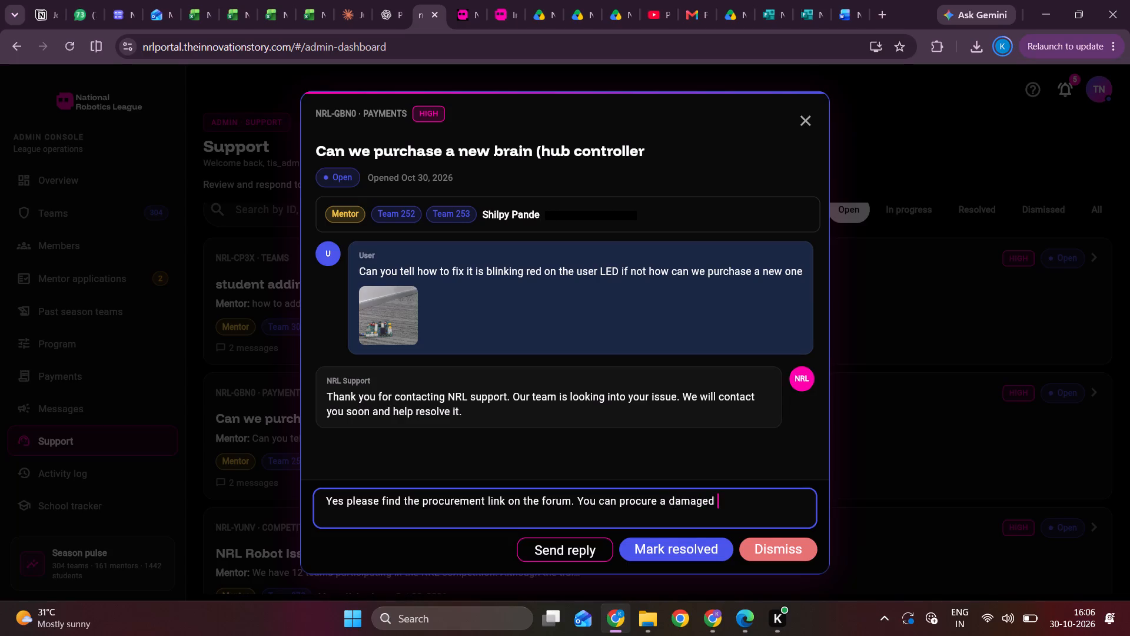
text(part or s)
key(BackSpace)
text(=d)
key(BackSpace)
key(BackSpace)
Finish the reply with "damaged part from the link given on the forum.", send it and close the ticket.
text(damaged part)
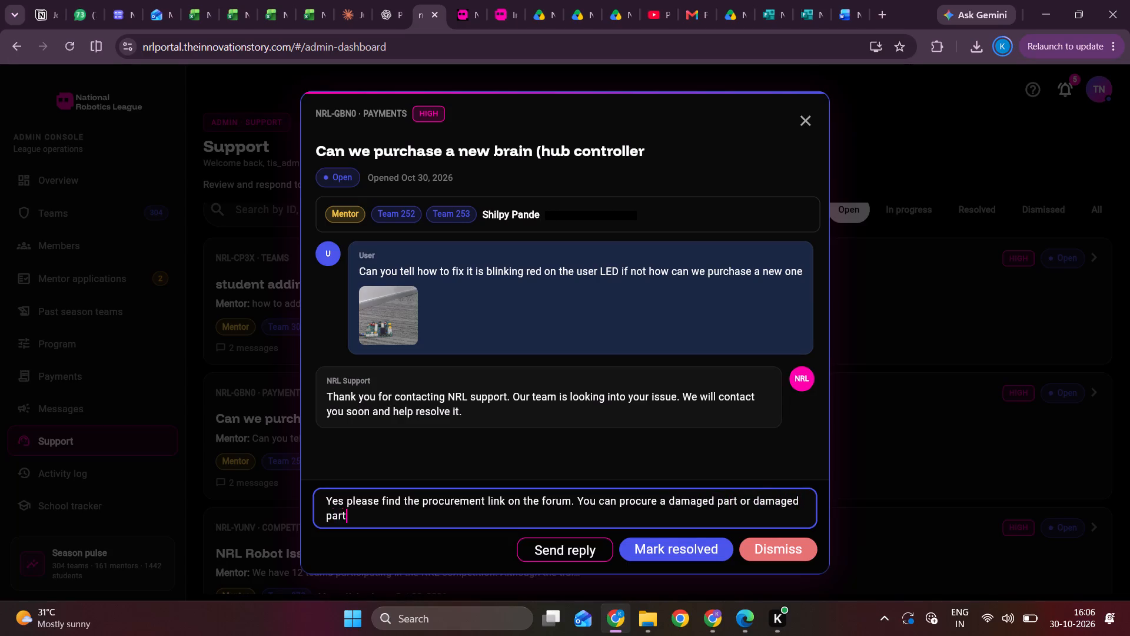
key(space)
text(from the linj)
key(BackSpace)
text(k given oj)
key(space)
key(BackSpace)
key(equal)
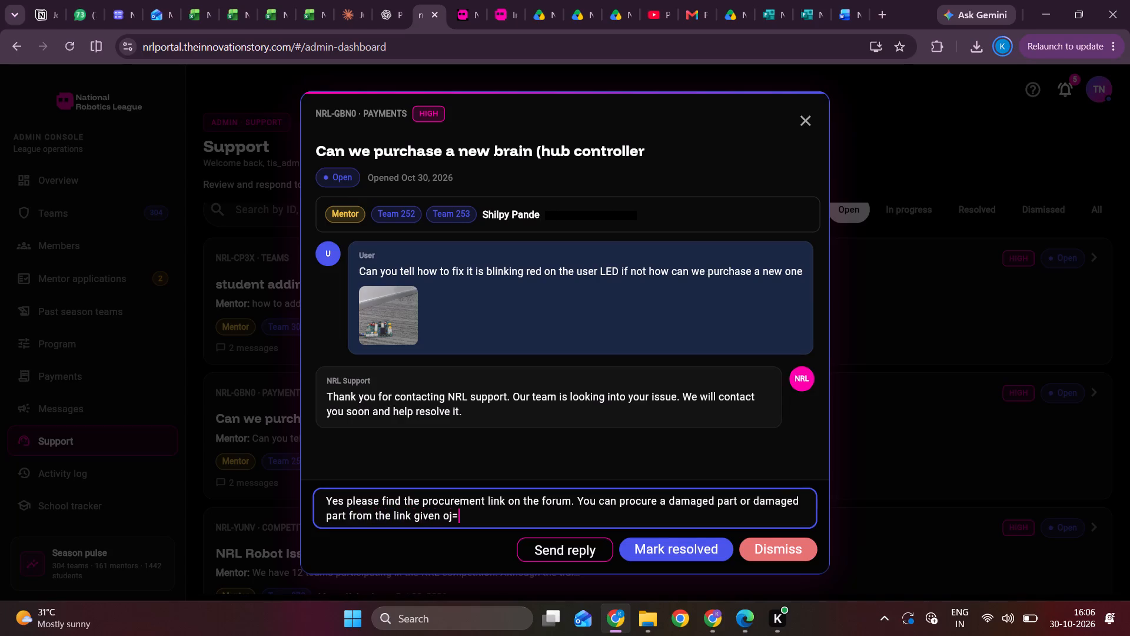
key(BackSpace)
key(BackSpace)
text(n the ofrum)
key(BackSpace)
key(BackSpace)
key(BackSpace)
key(BackSpace)
key(BackSpace)
text(or)
key(BackSpace)
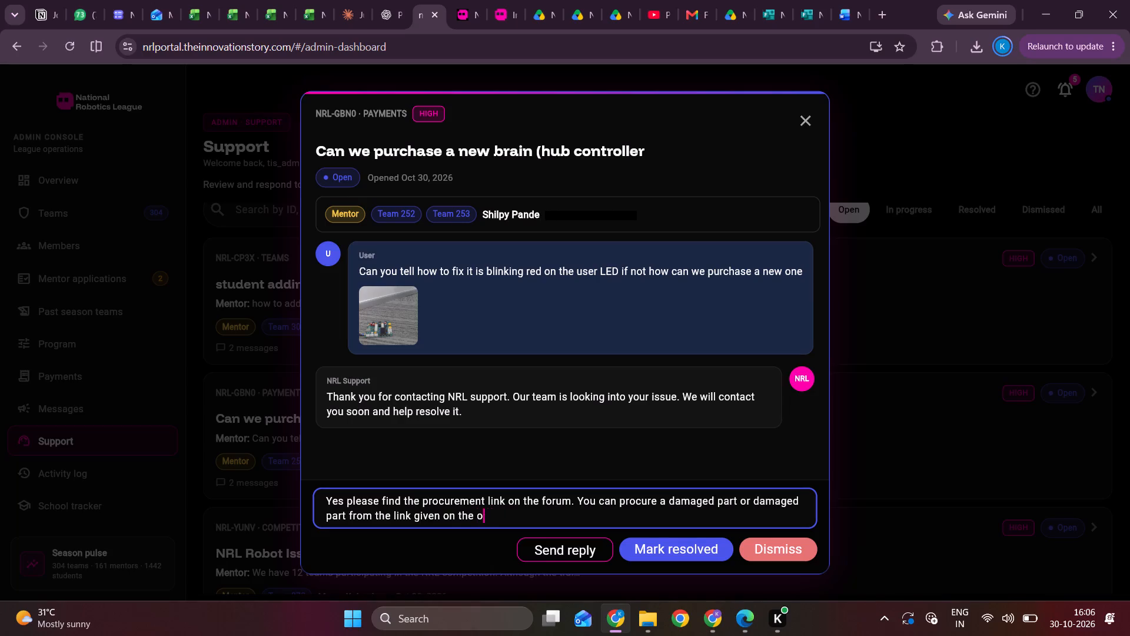
key(BackSpace)
text(forym)
key(BackSpace)
key(BackSpace)
text(um.)
click(584, 548)
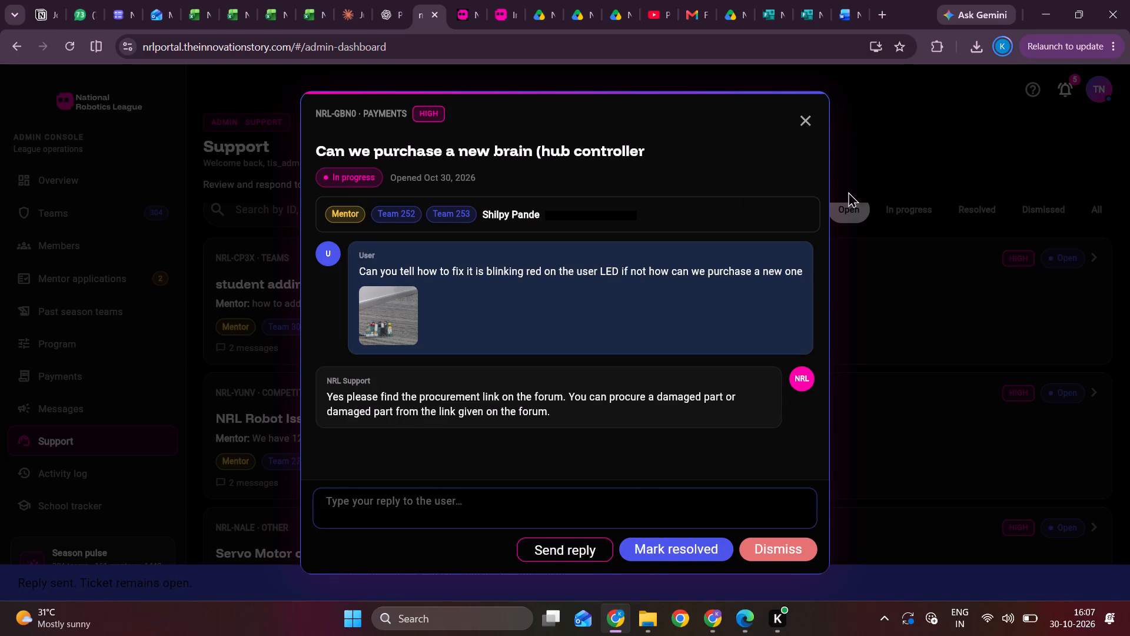
click(885, 281)
Open Team 272's support ticket "NRL Robot Issues and Pending Arena Practice".
scroll(530, 315, down, 1)
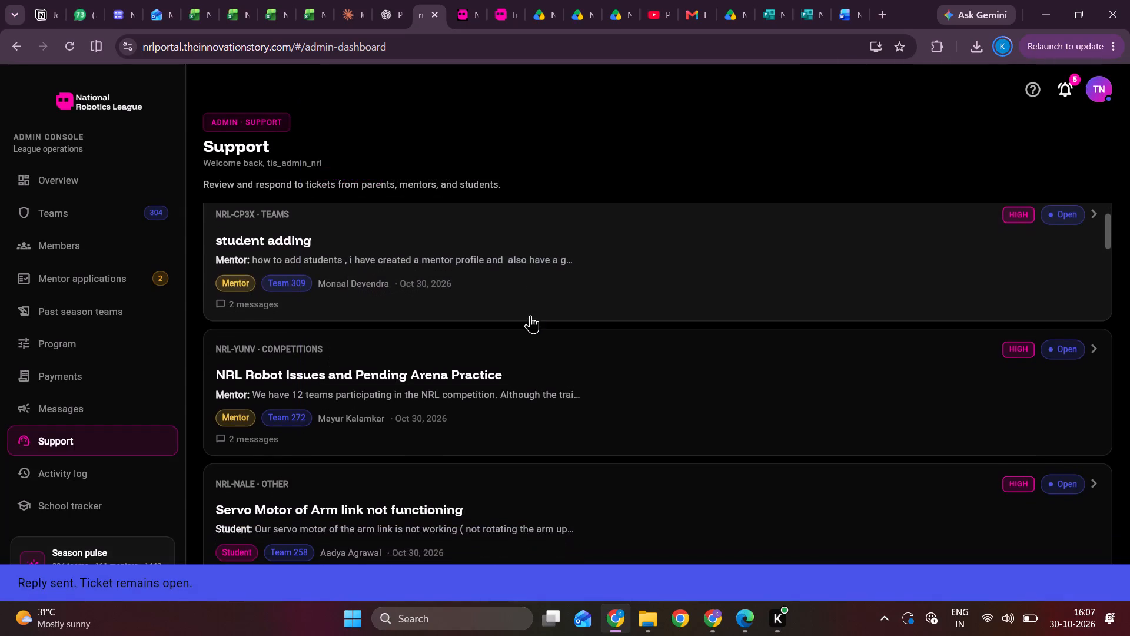
scroll(530, 315, down, 1)
click(428, 373)
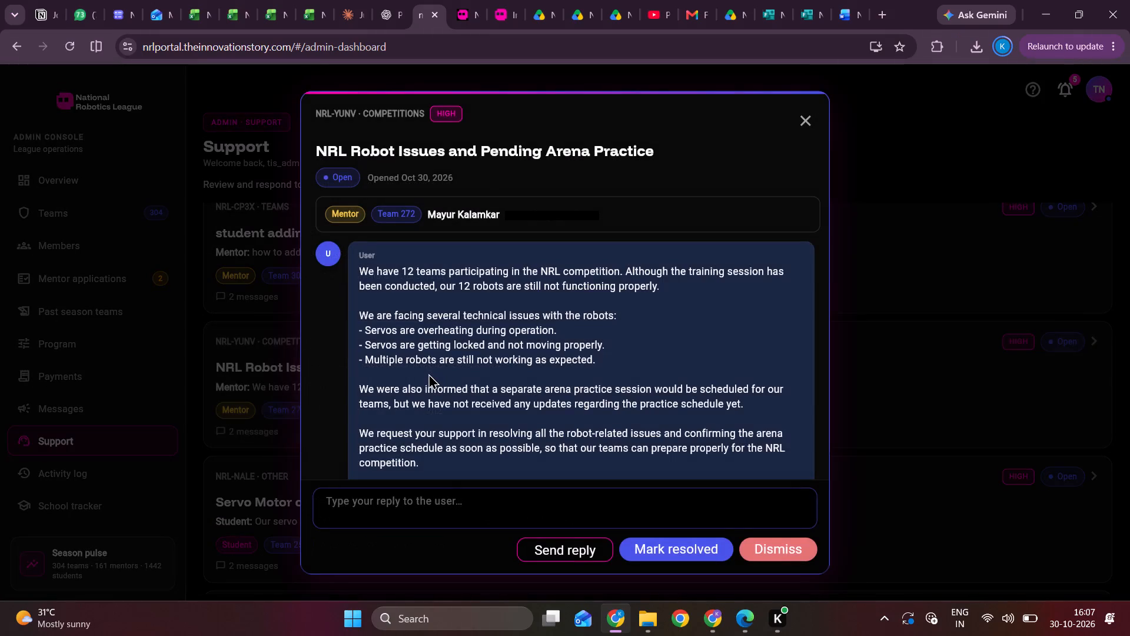
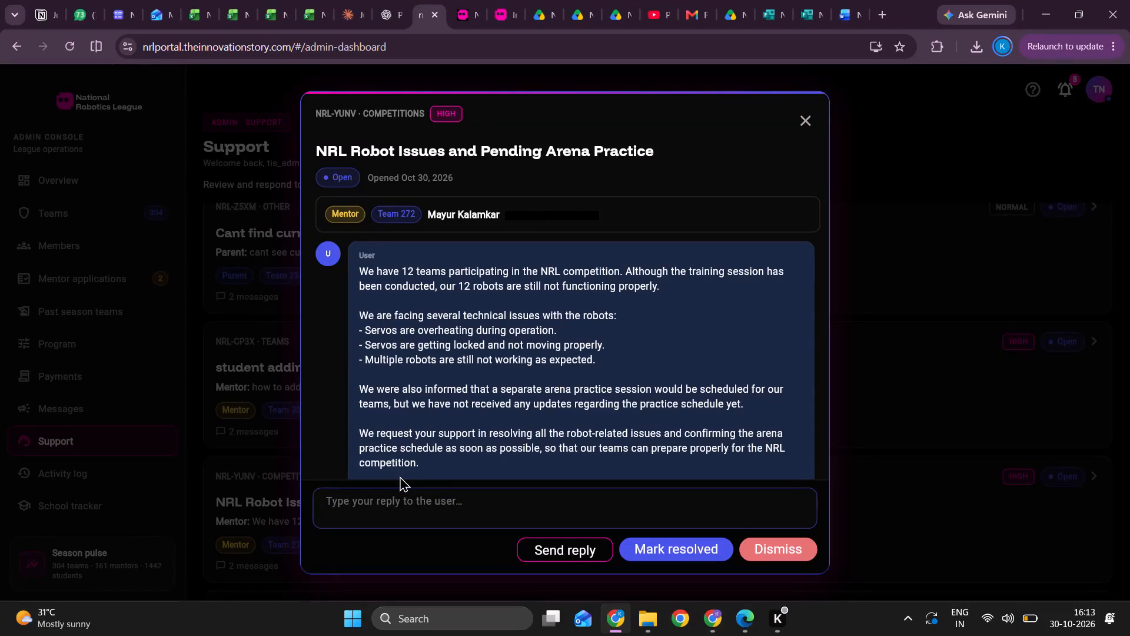
Read through Team 272's ticket conversation about the robot issues and pending arena practice.
scroll(400, 476, down, 2)
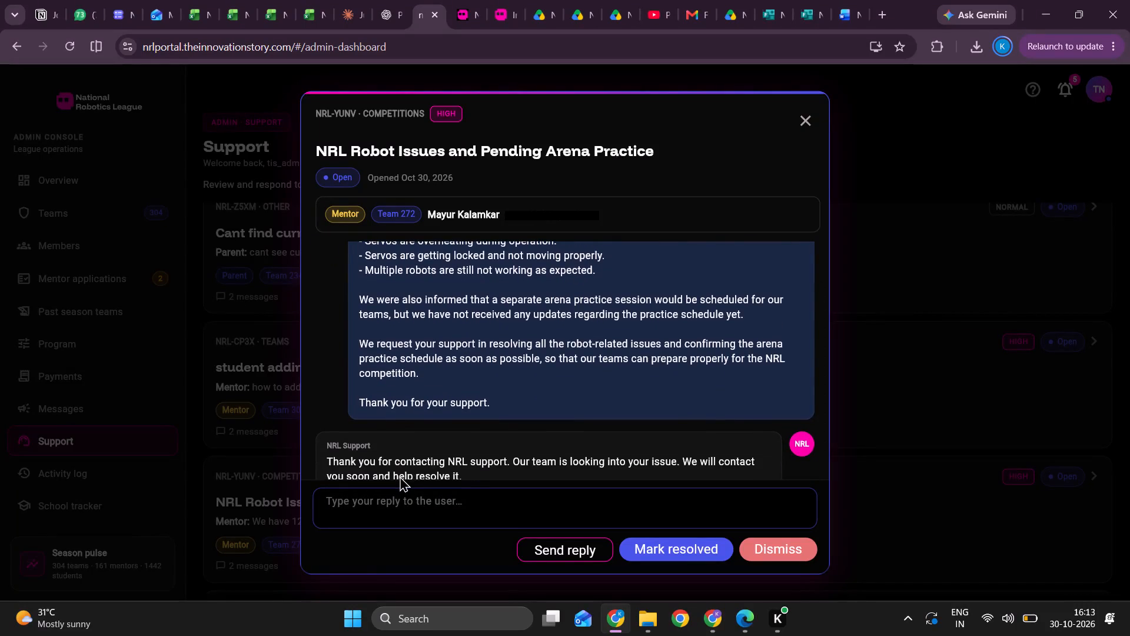
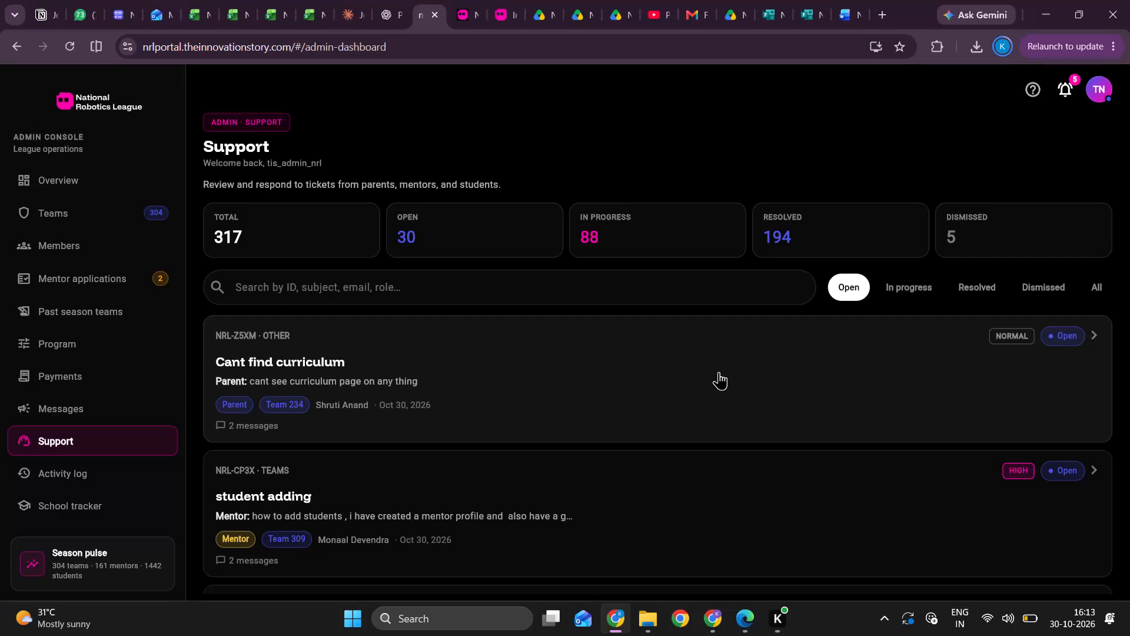
Look through the list of open support tickets for the ones still awaiting a response.
scroll(719, 372, up, 1)
scroll(719, 372, down, 3)
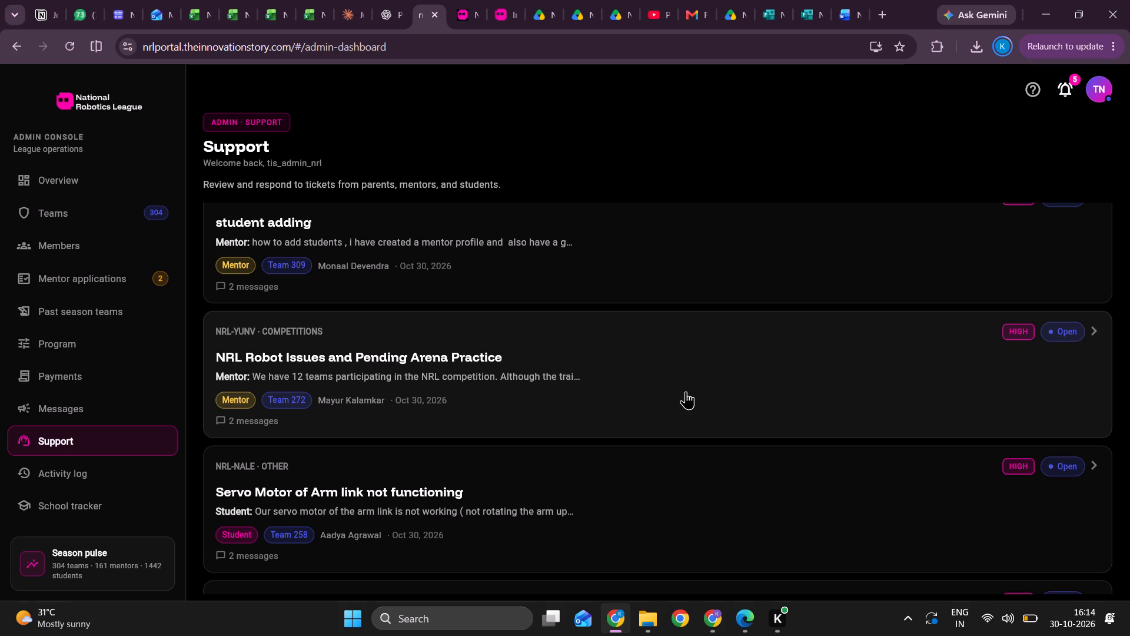
Switch to the NRL_TEAMS_PROBLEMS_TRACKER workbook and read the full remark in team #212's row.
click(247, 1)
click(272, 14)
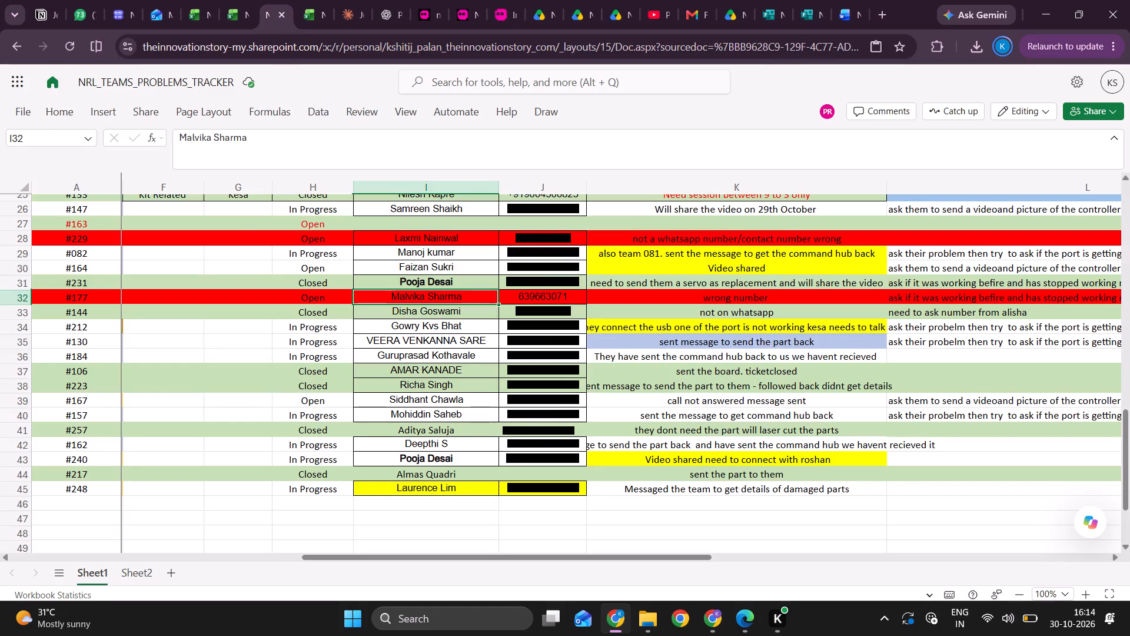
scroll(91, 262, up, 1)
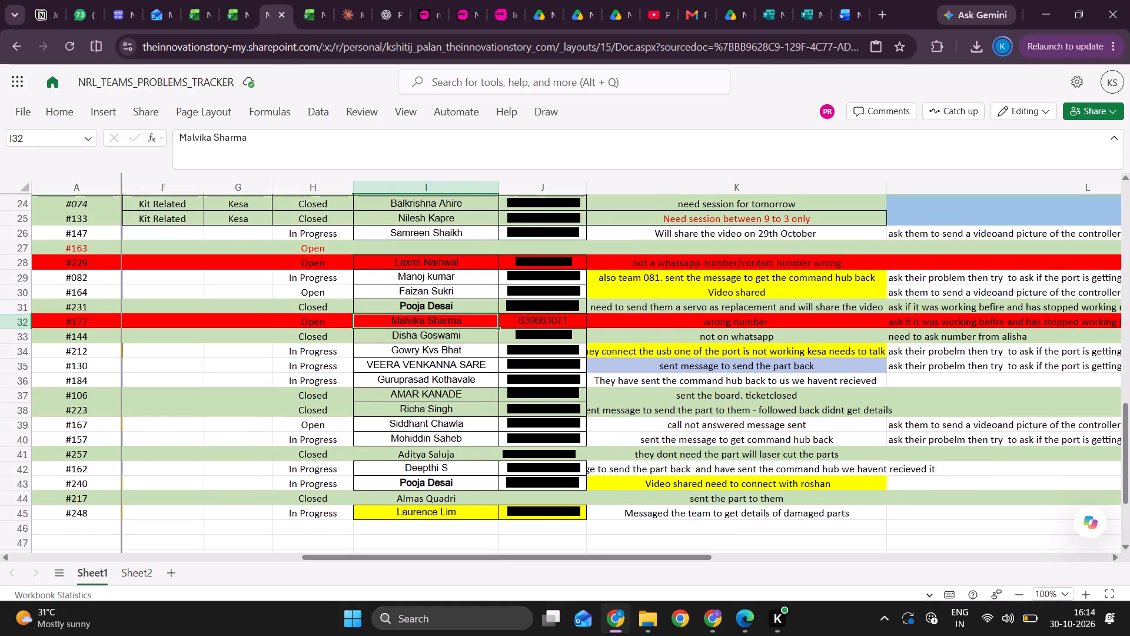
scroll(91, 262, up, 1)
click(76, 360)
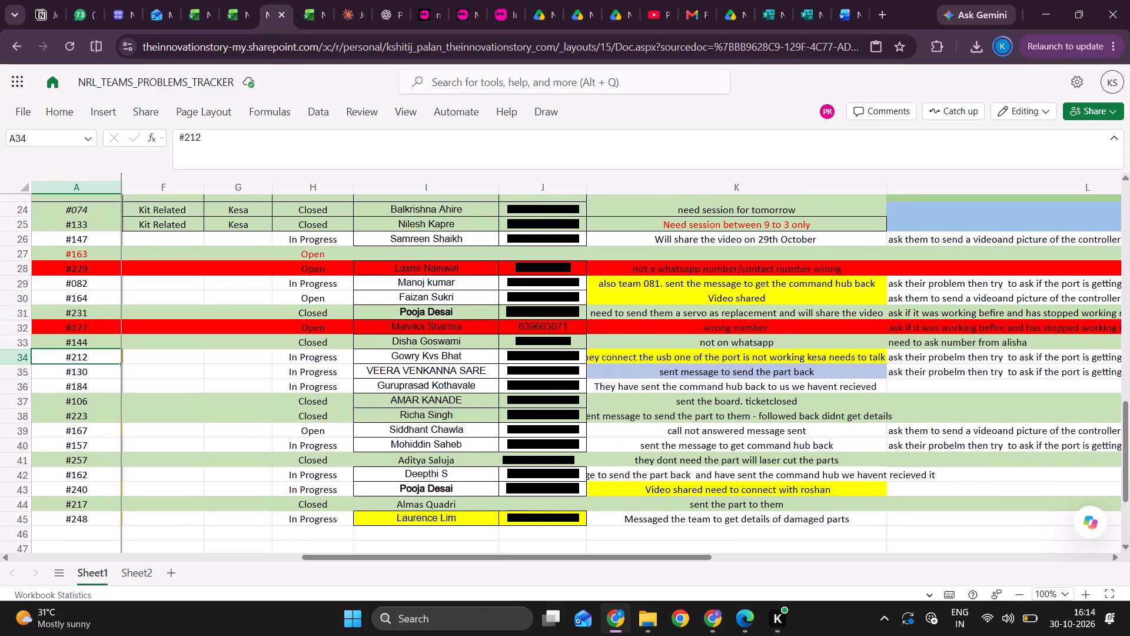
click(16, 359)
scroll(610, 364, left, 1)
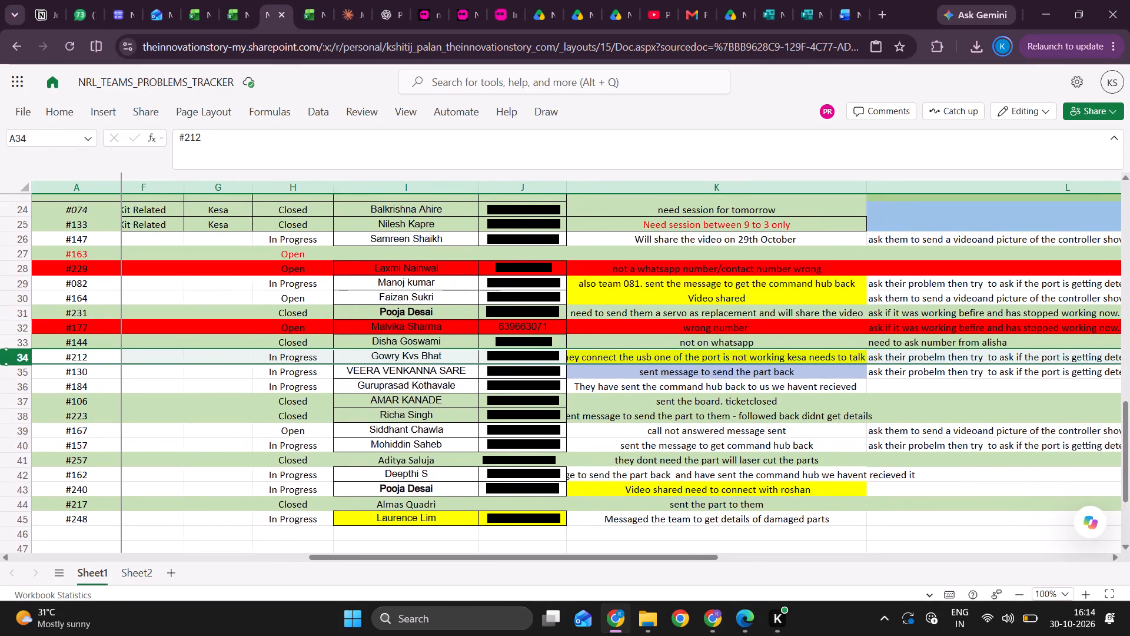
scroll(610, 364, left, 2)
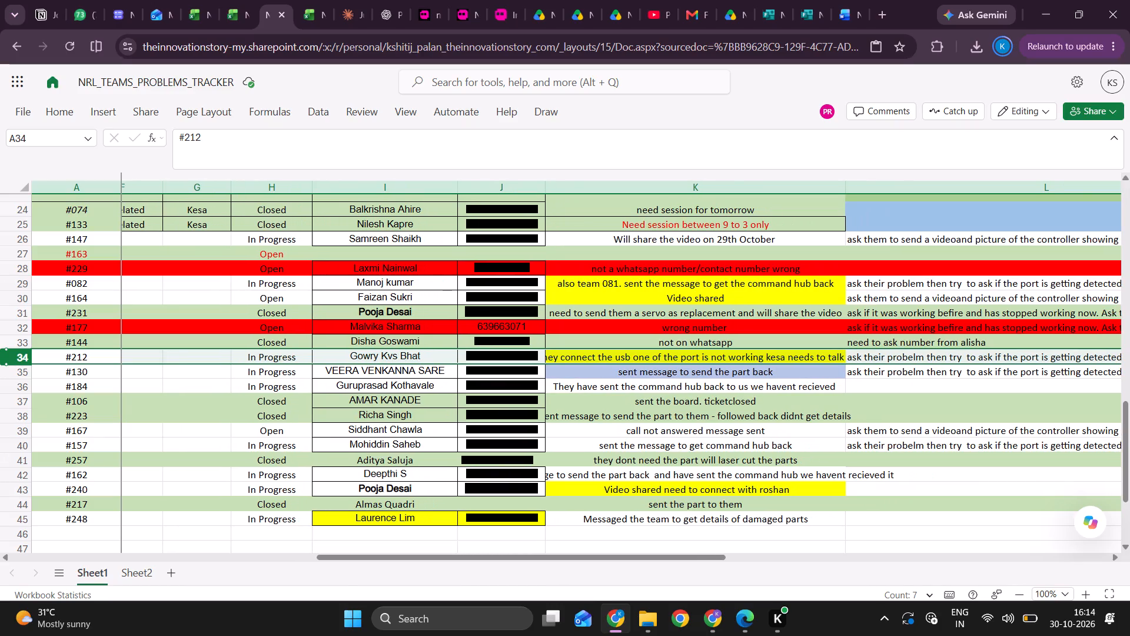
double_click(657, 356)
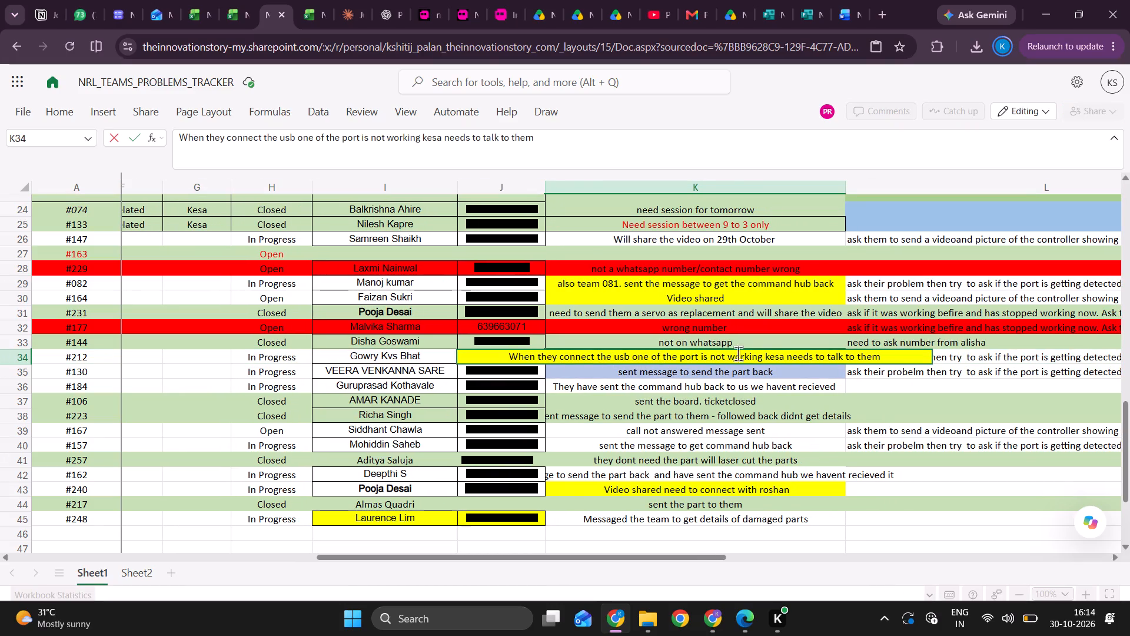
click(826, 381)
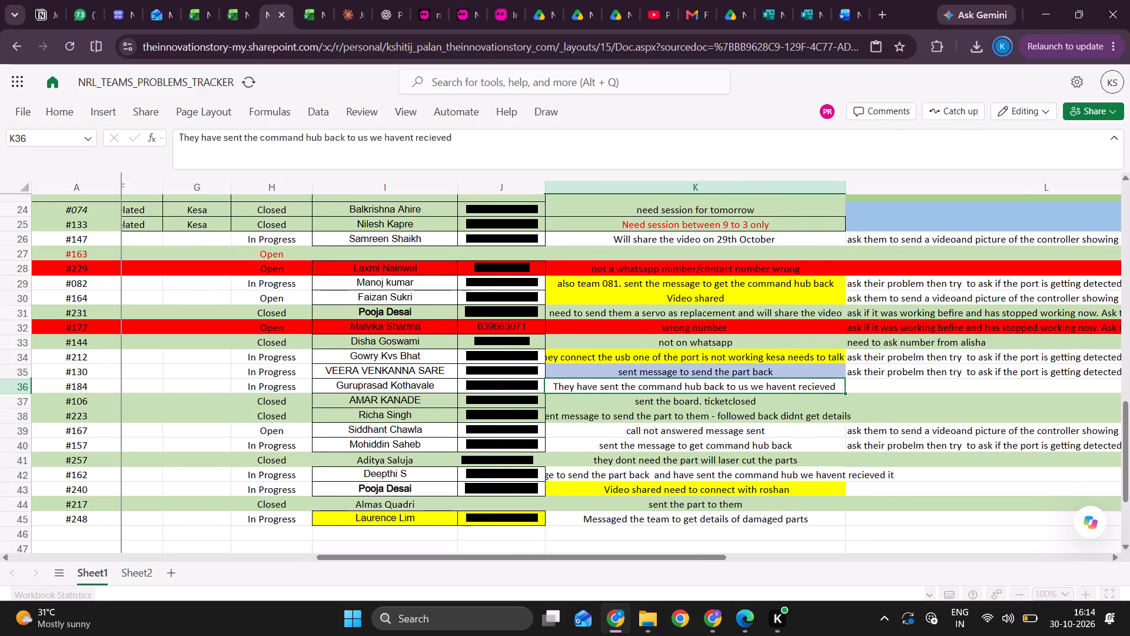
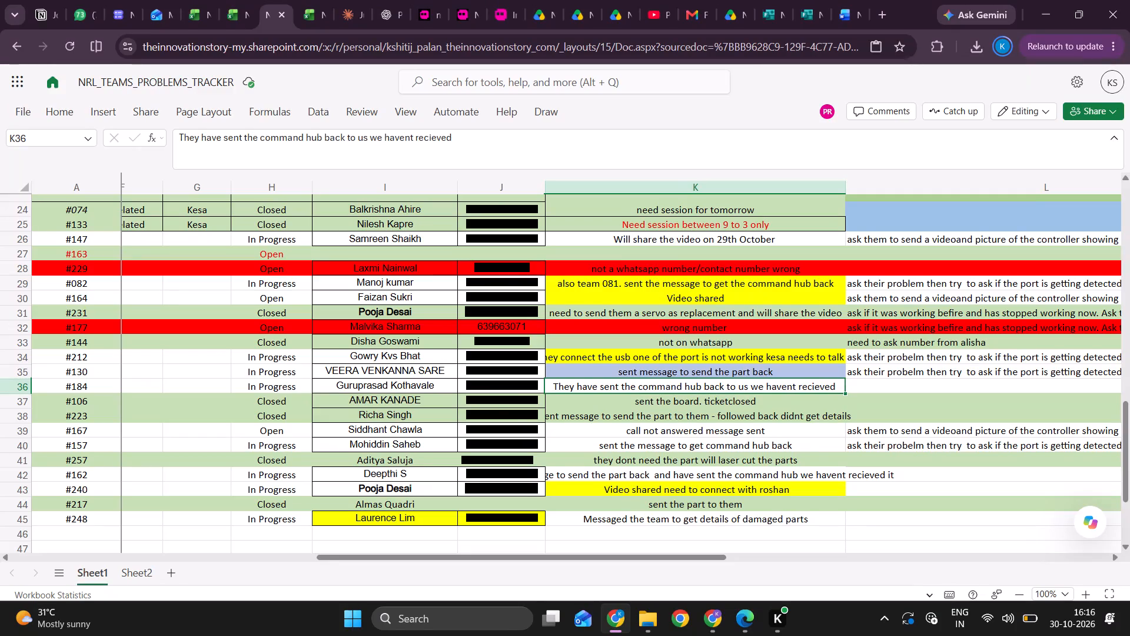
Check the follow-up and command hub shipment notes on Sheet2 and return to the team tracker on Sheet1.
click(145, 567)
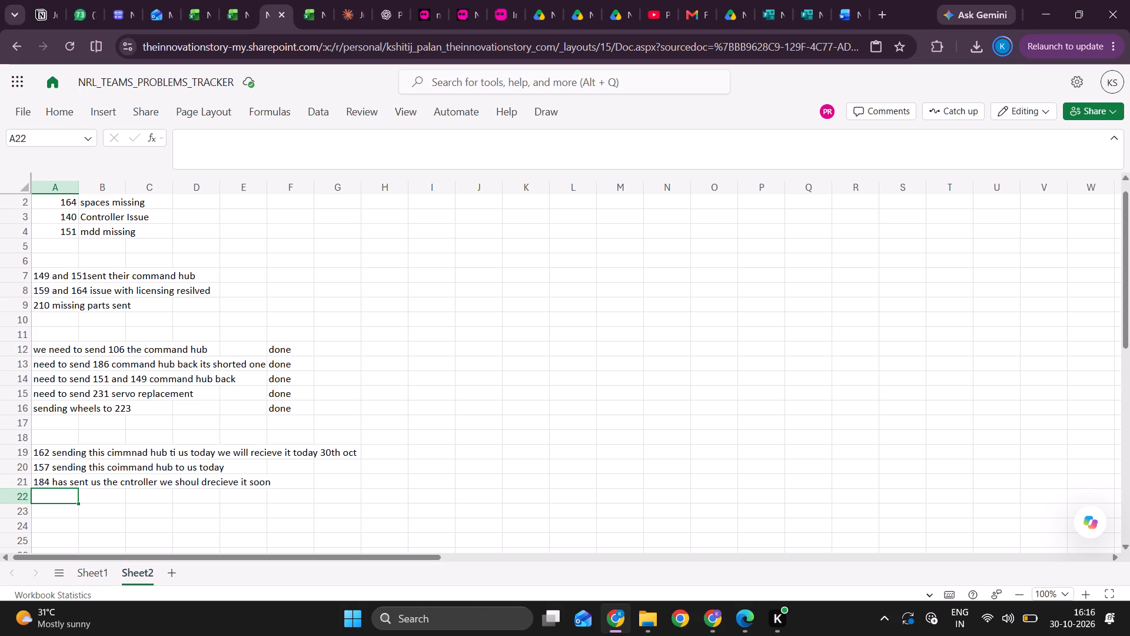
click(100, 572)
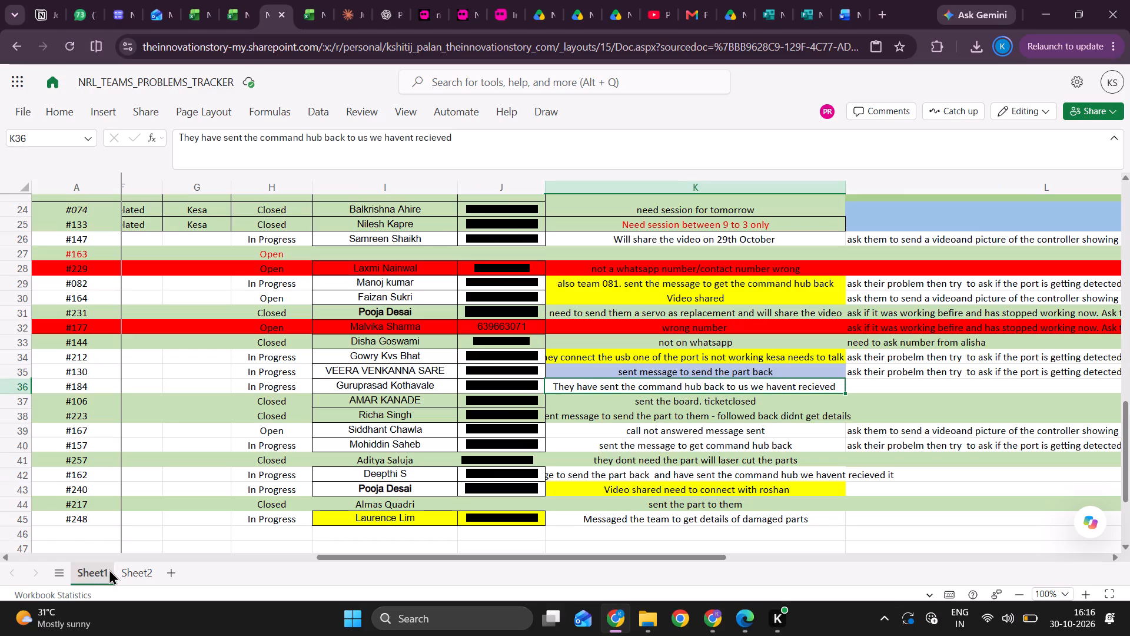